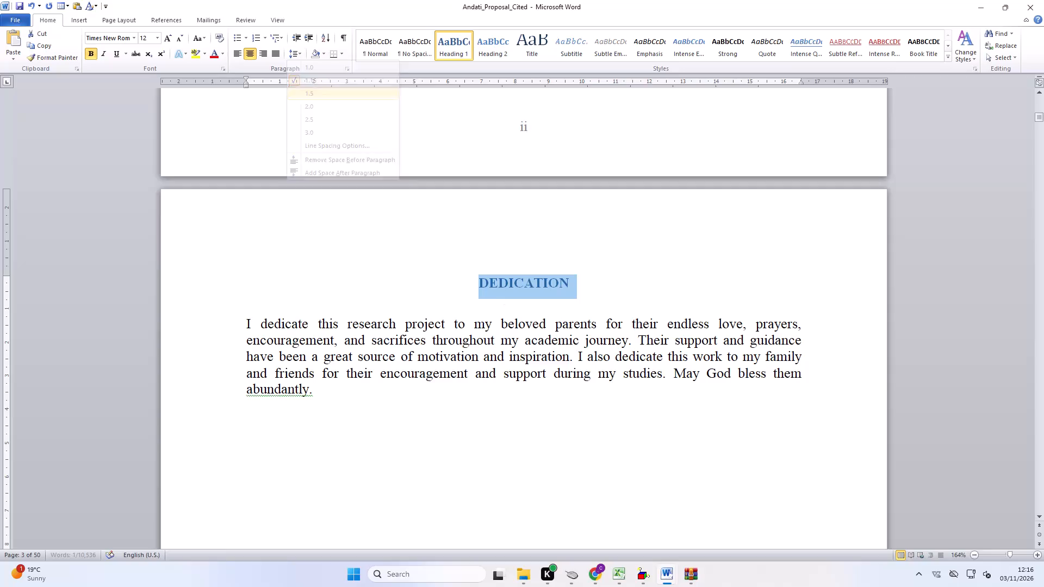
Change the DEDICATION heading's font colour to black.
{"action": "left_click", "coordinate": [221, 54]}
{"action": "left_click", "coordinate": [215, 65]}
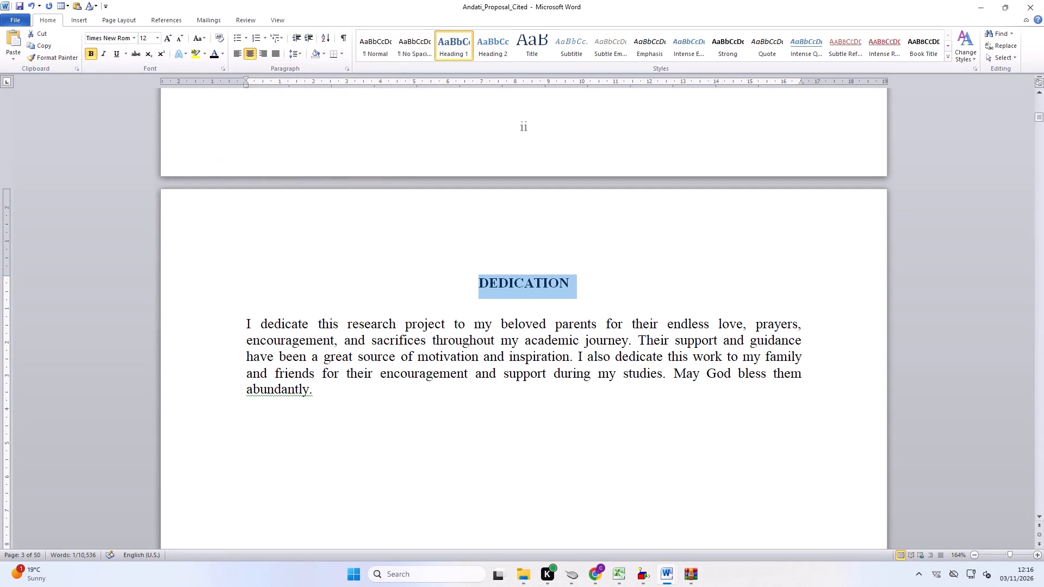
{"action": "left_click", "coordinate": [491, 321]}
Set the ACKNOWLEDGEMENT heading in Times New Roman at size 12.
{"action": "scroll", "coordinate": [550, 307], "scroll_direction": "down", "scroll_amount": 20}
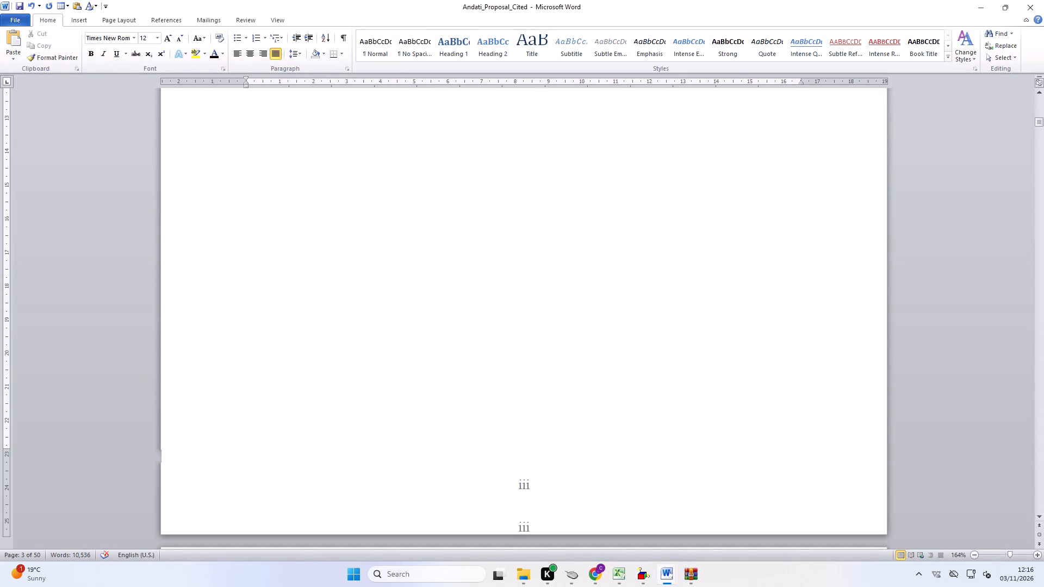
{"action": "scroll", "coordinate": [535, 303], "scroll_direction": "down", "scroll_amount": 3}
{"action": "left_click_drag", "start_coordinate": [437, 259], "coordinate": [229, 244]}
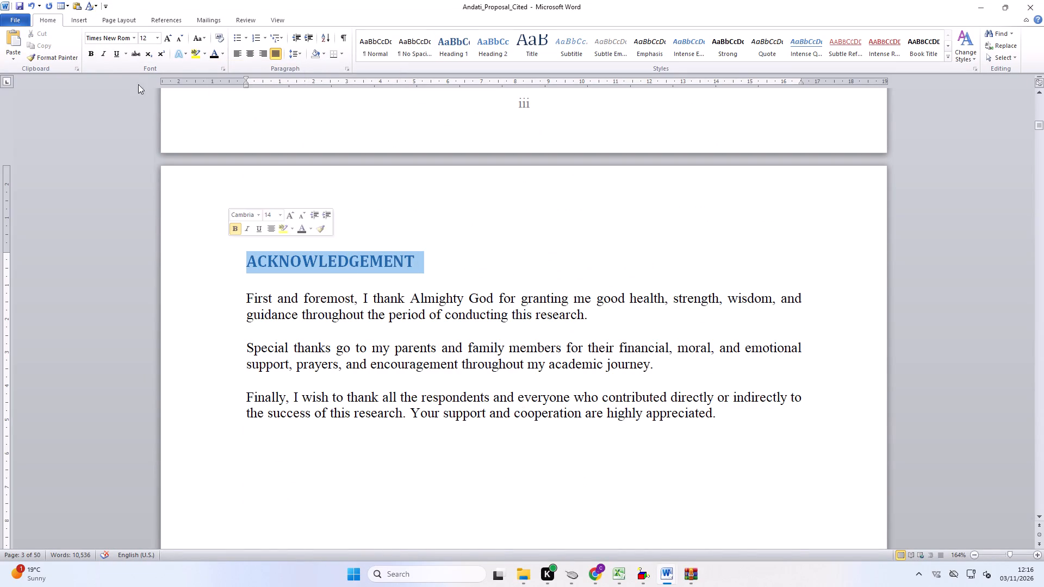
{"action": "left_click", "coordinate": [135, 39]}
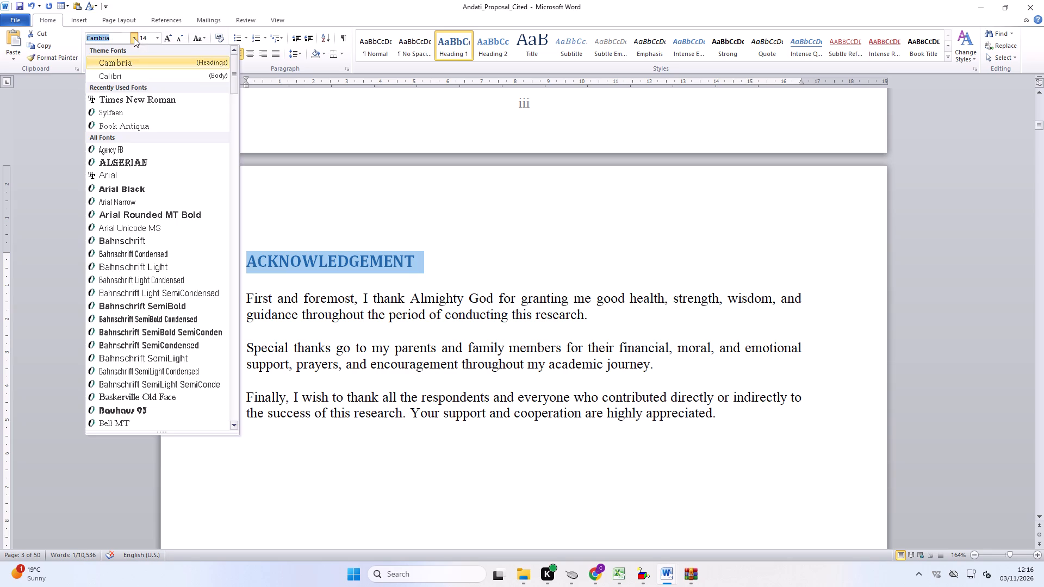
{"action": "left_click", "coordinate": [150, 98]}
{"action": "left_click", "coordinate": [157, 38]}
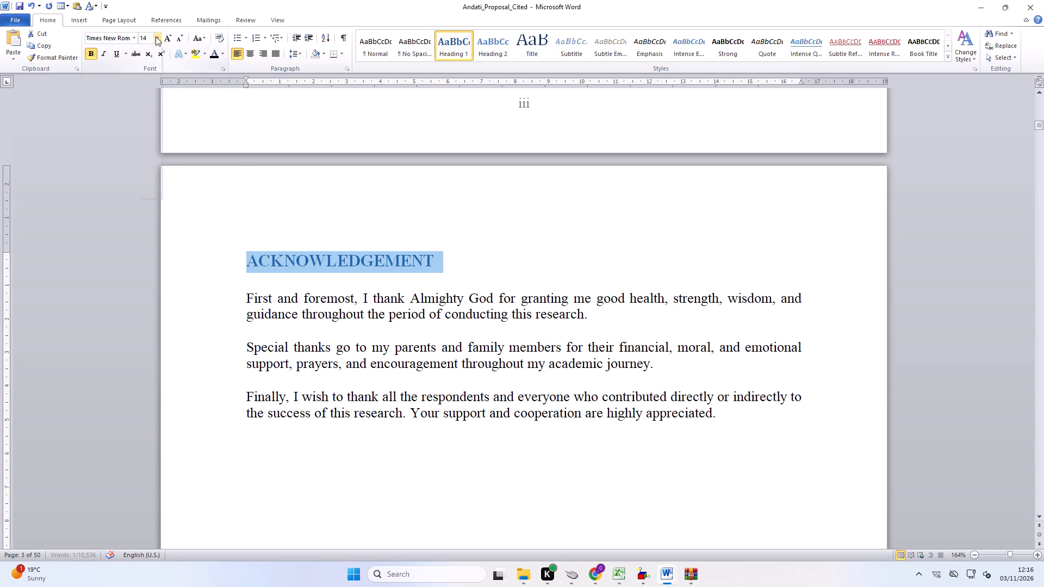
{"action": "left_click", "coordinate": [144, 84]}
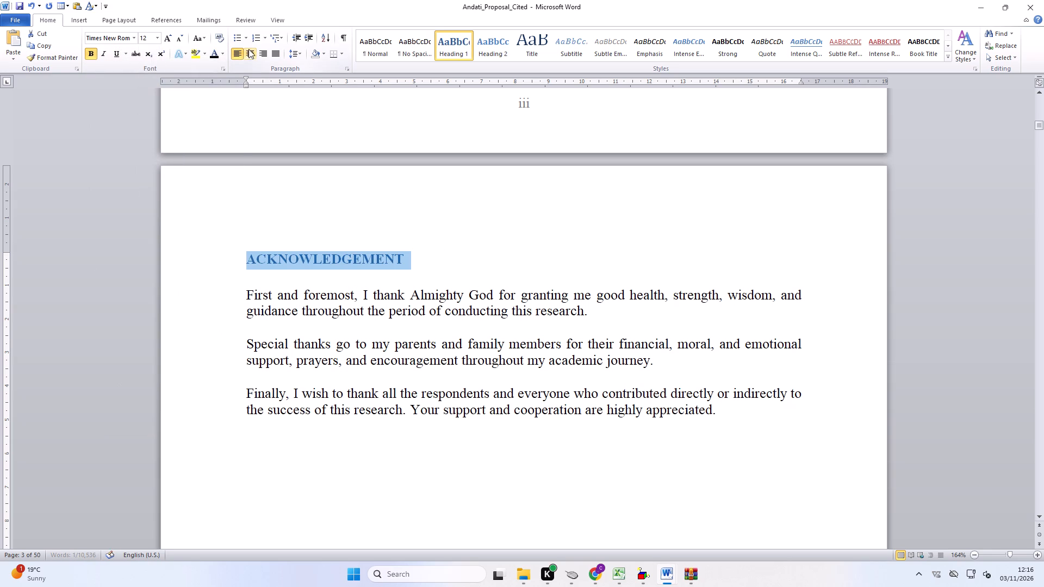
Centre the ACKNOWLEDGEMENT heading and set its line spacing to 1.5.
{"action": "left_click", "coordinate": [249, 50]}
{"action": "left_click", "coordinate": [300, 56]}
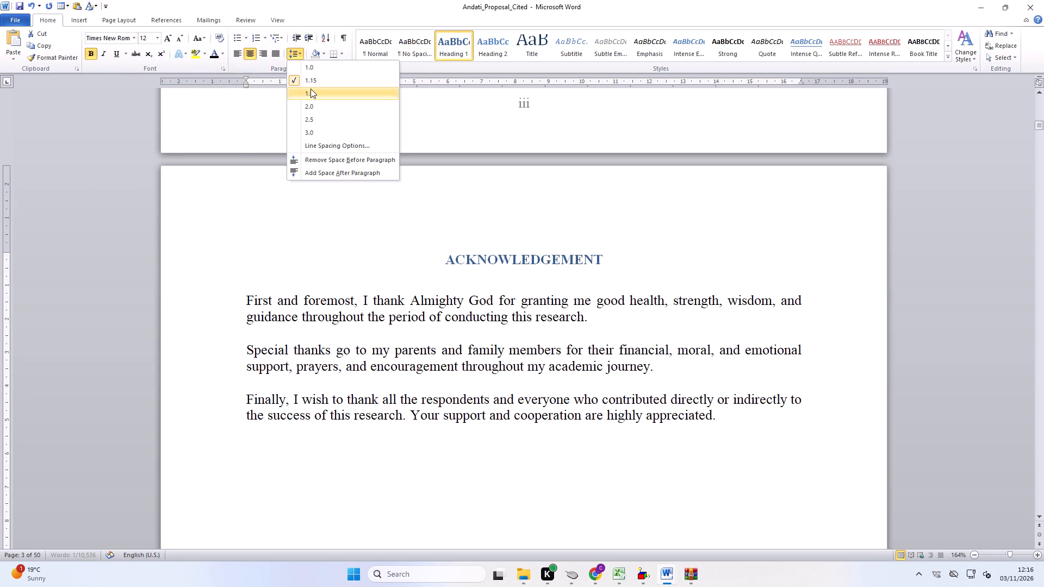
{"action": "left_click", "coordinate": [310, 91]}
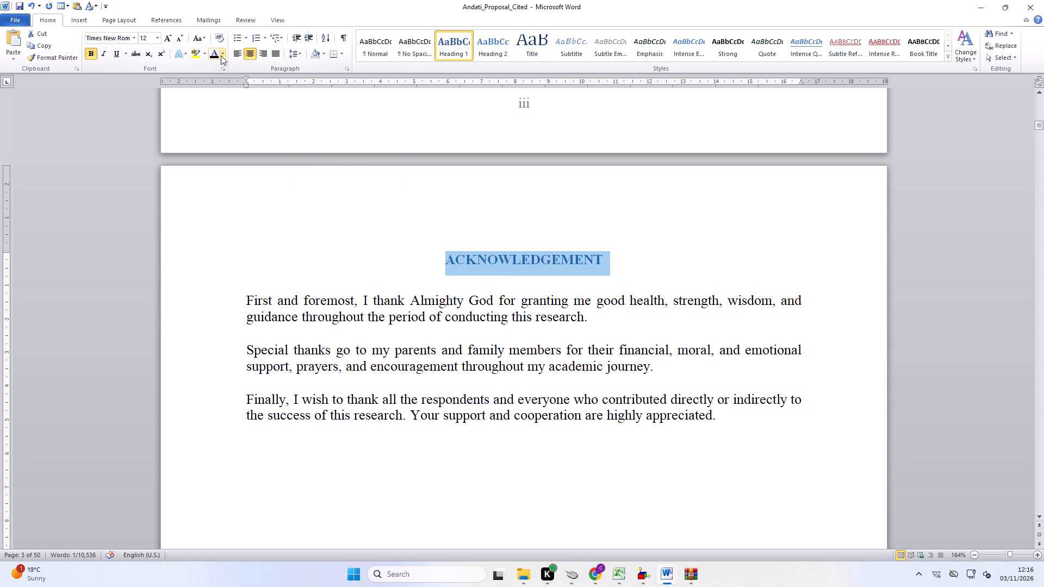
Change the ACKNOWLEDGEMENT heading's font colour to black.
{"action": "left_click", "coordinate": [222, 53]}
{"action": "left_click", "coordinate": [223, 87]}
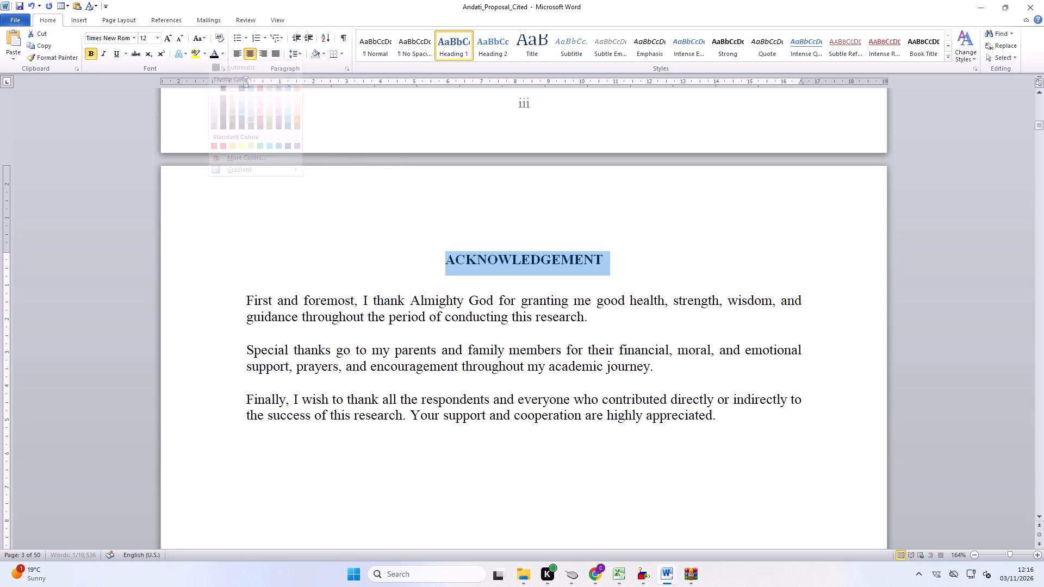
{"action": "left_click", "coordinate": [513, 347]}
Review the formatting of the preliminary pages from the dedication through the table of contents.
{"action": "scroll", "coordinate": [509, 336], "scroll_direction": "up", "scroll_amount": 7}
{"action": "scroll", "coordinate": [512, 310], "scroll_direction": "up", "scroll_amount": 14}
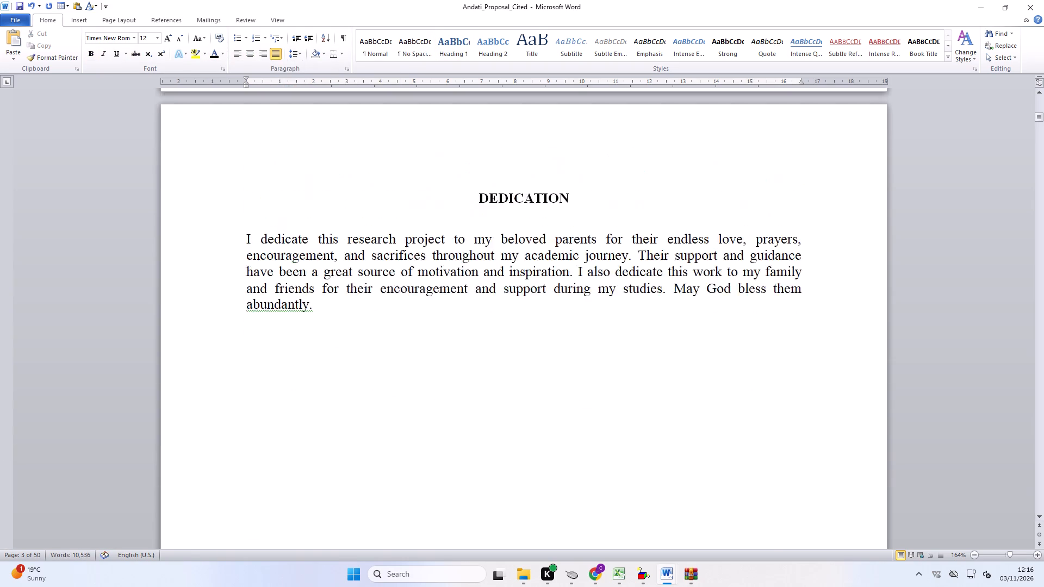
{"action": "scroll", "coordinate": [510, 303], "scroll_direction": "up", "scroll_amount": 7}
{"action": "scroll", "coordinate": [510, 302], "scroll_direction": "down", "scroll_amount": 19}
{"action": "scroll", "coordinate": [519, 293], "scroll_direction": "up", "scroll_amount": 1}
{"action": "scroll", "coordinate": [519, 293], "scroll_direction": "down", "scroll_amount": 20}
{"action": "scroll", "coordinate": [519, 293], "scroll_direction": "down", "scroll_amount": 2}
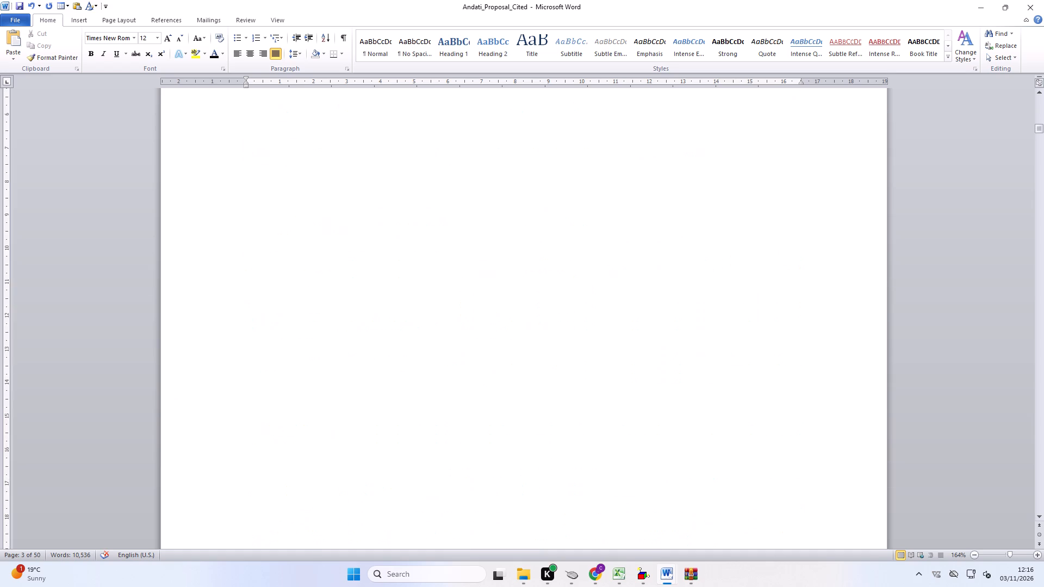
{"action": "scroll", "coordinate": [513, 300], "scroll_direction": "down", "scroll_amount": 18}
{"action": "scroll", "coordinate": [514, 298], "scroll_direction": "down", "scroll_amount": 11}
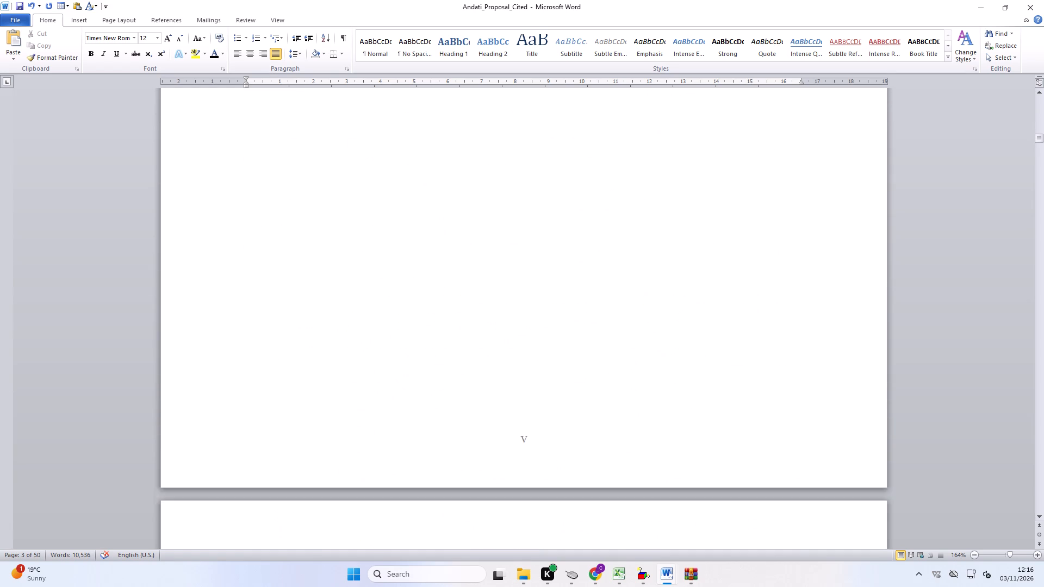
{"action": "scroll", "coordinate": [514, 299], "scroll_direction": "down", "scroll_amount": 9}
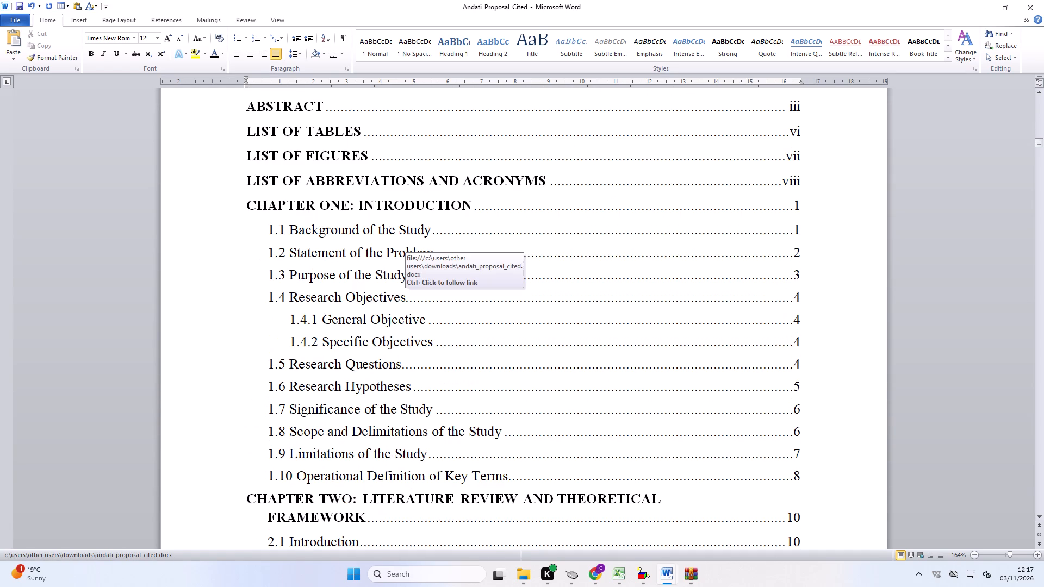
{"action": "scroll", "coordinate": [513, 299], "scroll_direction": "down", "scroll_amount": 3}
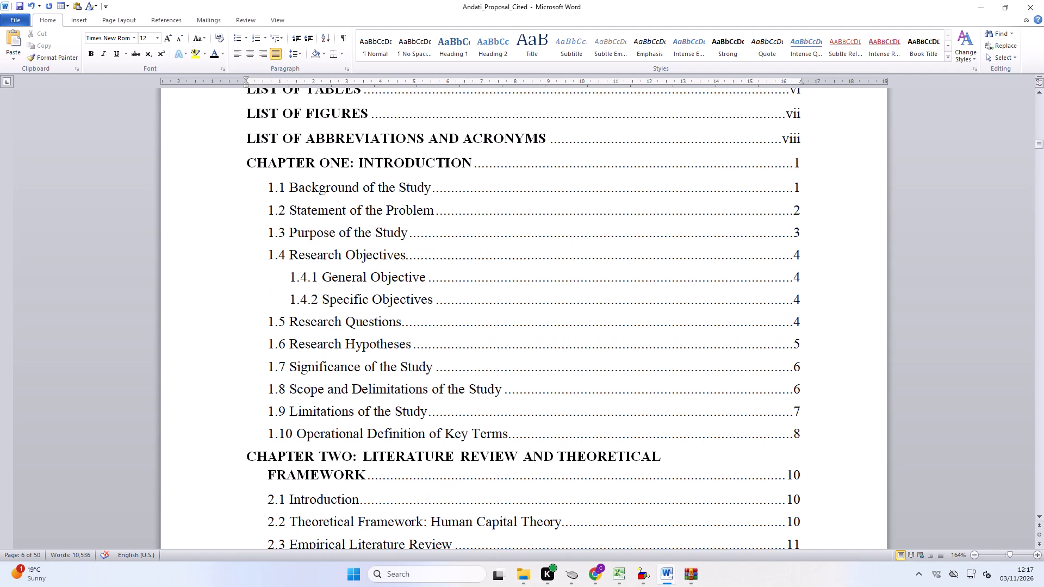
{"action": "scroll", "coordinate": [513, 299], "scroll_direction": "down", "scroll_amount": 3}
{"action": "scroll", "coordinate": [512, 298], "scroll_direction": "up", "scroll_amount": 5}
{"action": "scroll", "coordinate": [511, 296], "scroll_direction": "up", "scroll_amount": 20}
{"action": "scroll", "coordinate": [511, 296], "scroll_direction": "up", "scroll_amount": 1}
{"action": "scroll", "coordinate": [512, 296], "scroll_direction": "down", "scroll_amount": 8}
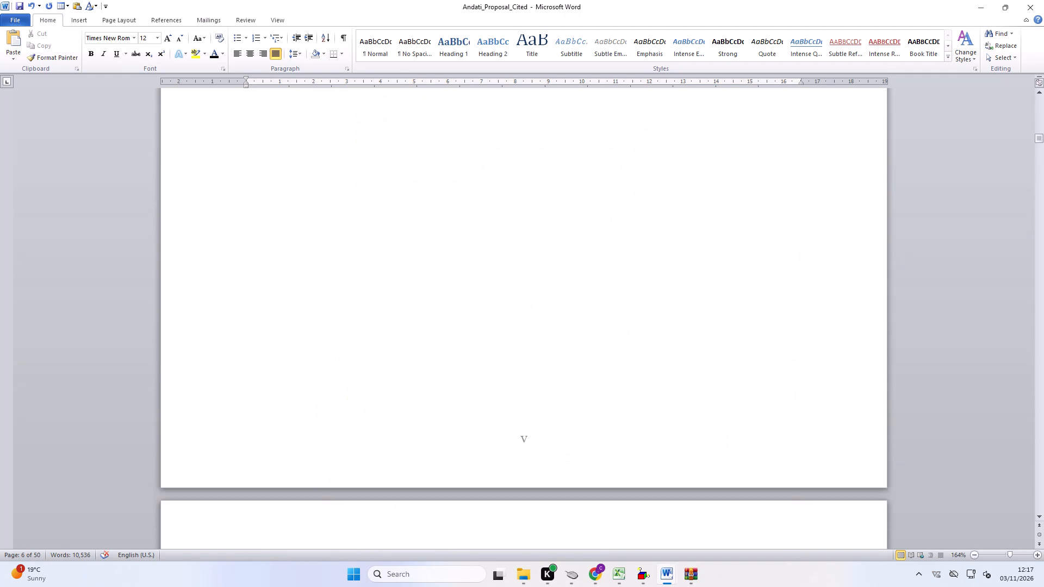
{"action": "scroll", "coordinate": [512, 296], "scroll_direction": "down", "scroll_amount": 5}
{"action": "left_click", "coordinate": [343, 370]}
{"action": "left_click", "coordinate": [350, 374]}
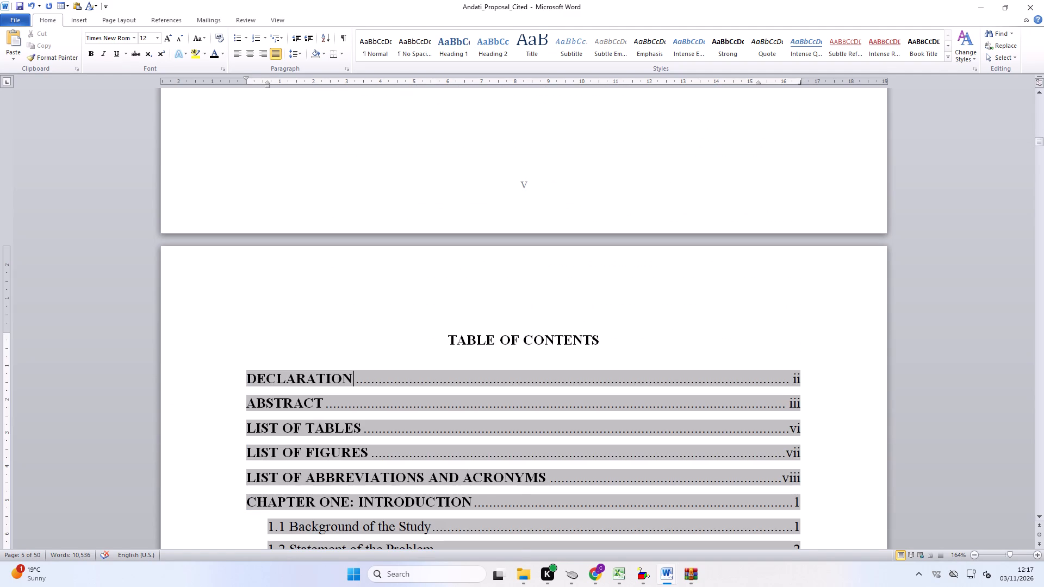
{"action": "left_click", "coordinate": [368, 380]}
{"action": "left_click", "coordinate": [470, 414]}
Look over the remaining preliminary pages, from the list of tables to the end of the abstract.
{"action": "scroll", "coordinate": [470, 414], "scroll_direction": "down", "scroll_amount": 20}
{"action": "scroll", "coordinate": [470, 414], "scroll_direction": "down", "scroll_amount": 20}
{"action": "scroll", "coordinate": [470, 414], "scroll_direction": "down", "scroll_amount": 7}
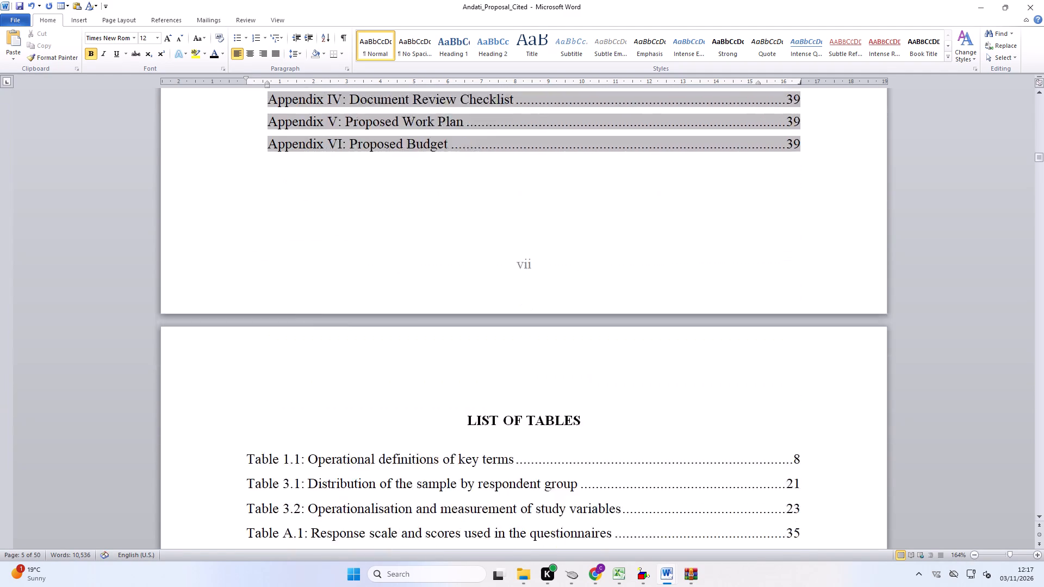
{"action": "scroll", "coordinate": [476, 412], "scroll_direction": "down", "scroll_amount": 20}
{"action": "scroll", "coordinate": [476, 412], "scroll_direction": "down", "scroll_amount": 20}
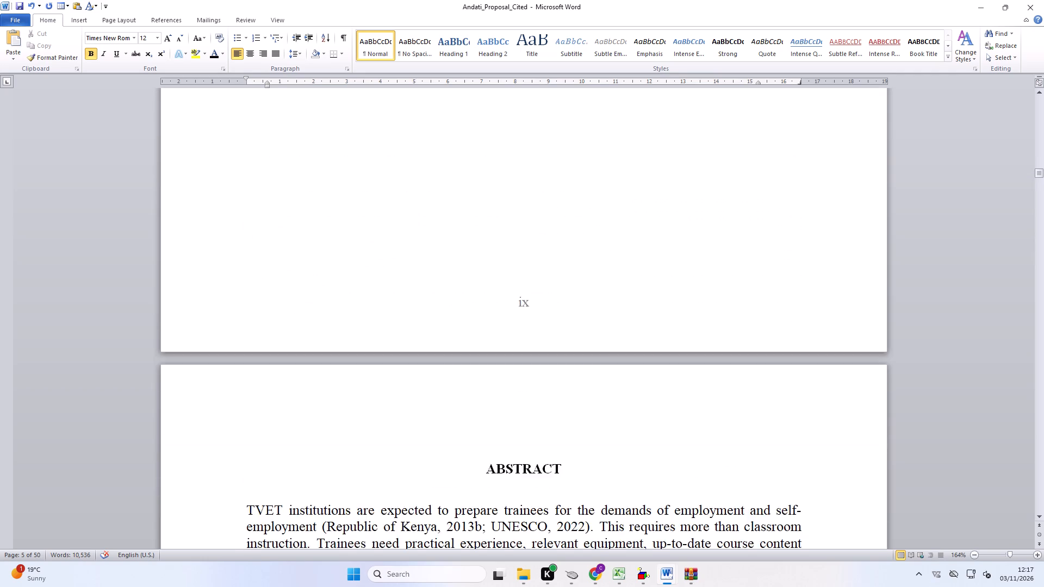
{"action": "scroll", "coordinate": [481, 411], "scroll_direction": "down", "scroll_amount": 7}
{"action": "scroll", "coordinate": [472, 352], "scroll_direction": "up", "scroll_amount": 6}
{"action": "left_click", "coordinate": [478, 370]}
{"action": "left_click", "coordinate": [491, 395]}
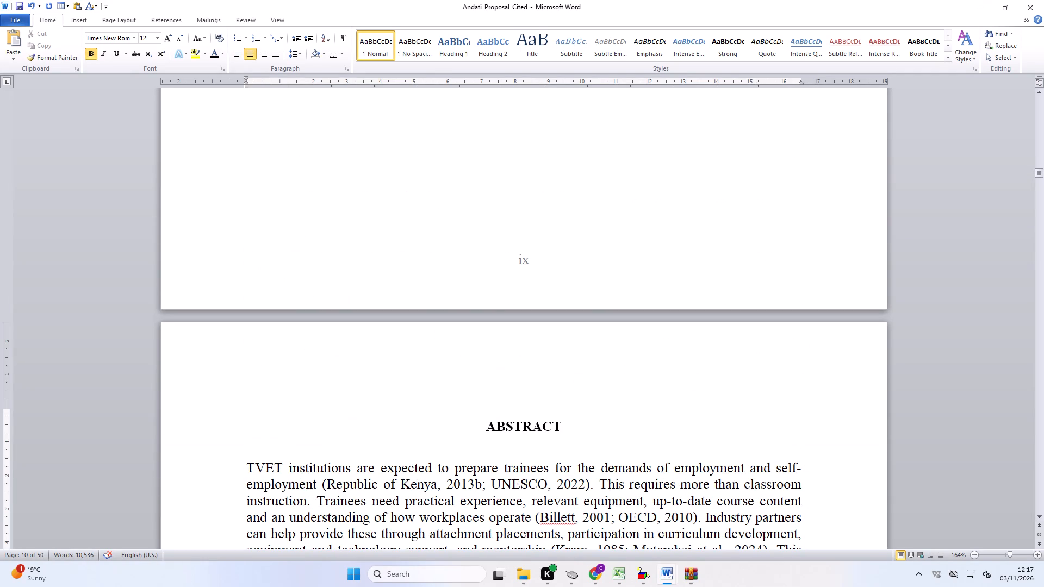
{"action": "scroll", "coordinate": [493, 403], "scroll_direction": "down", "scroll_amount": 4}
{"action": "left_click", "coordinate": [497, 414]}
{"action": "scroll", "coordinate": [497, 414], "scroll_direction": "down", "scroll_amount": 5}
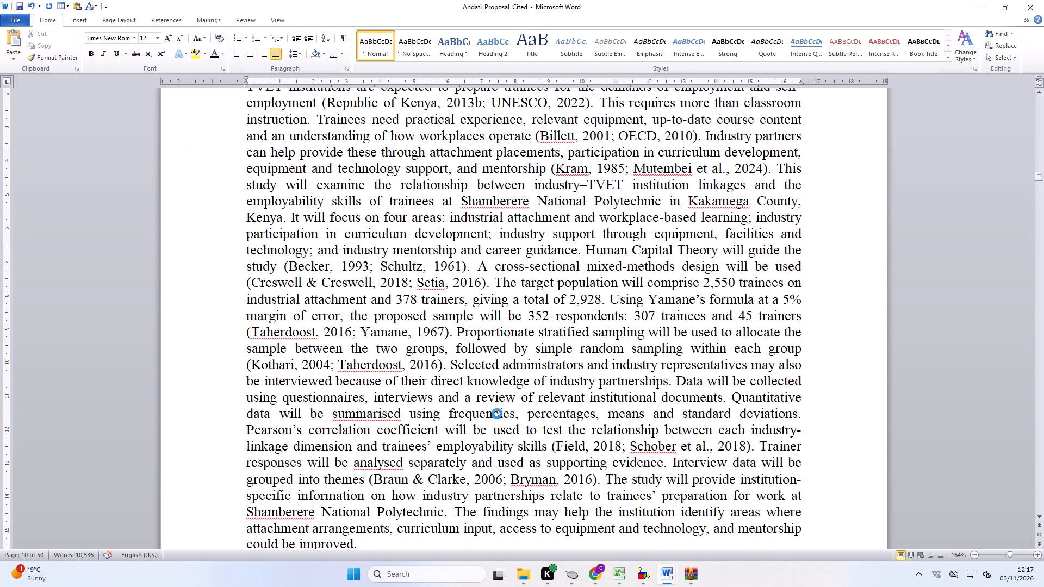
{"action": "scroll", "coordinate": [495, 413], "scroll_direction": "down", "scroll_amount": 5}
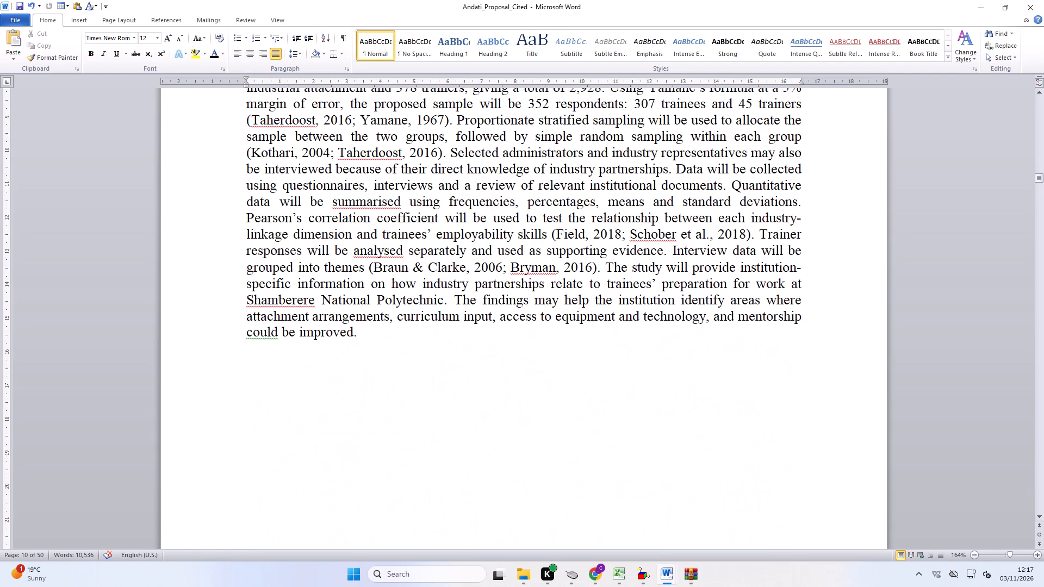
Read through Chapter One from the background of the study to section 1.6 Research Hypotheses.
{"action": "scroll", "coordinate": [497, 414], "scroll_direction": "down", "scroll_amount": 14}
{"action": "scroll", "coordinate": [498, 406], "scroll_direction": "down", "scroll_amount": 7}
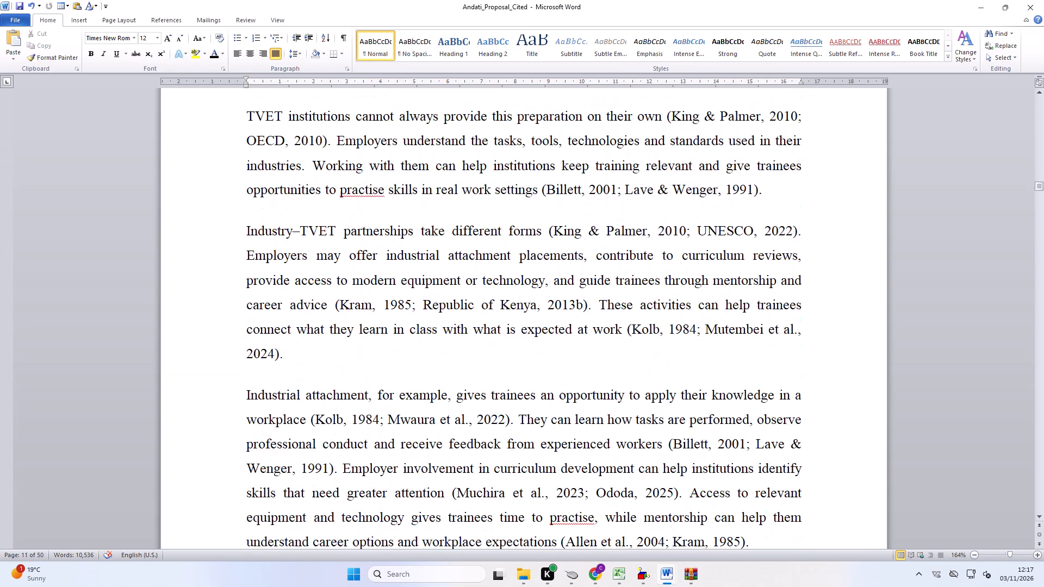
{"action": "scroll", "coordinate": [499, 404], "scroll_direction": "down", "scroll_amount": 20}
{"action": "scroll", "coordinate": [499, 404], "scroll_direction": "down", "scroll_amount": 20}
{"action": "scroll", "coordinate": [499, 404], "scroll_direction": "down", "scroll_amount": 4}
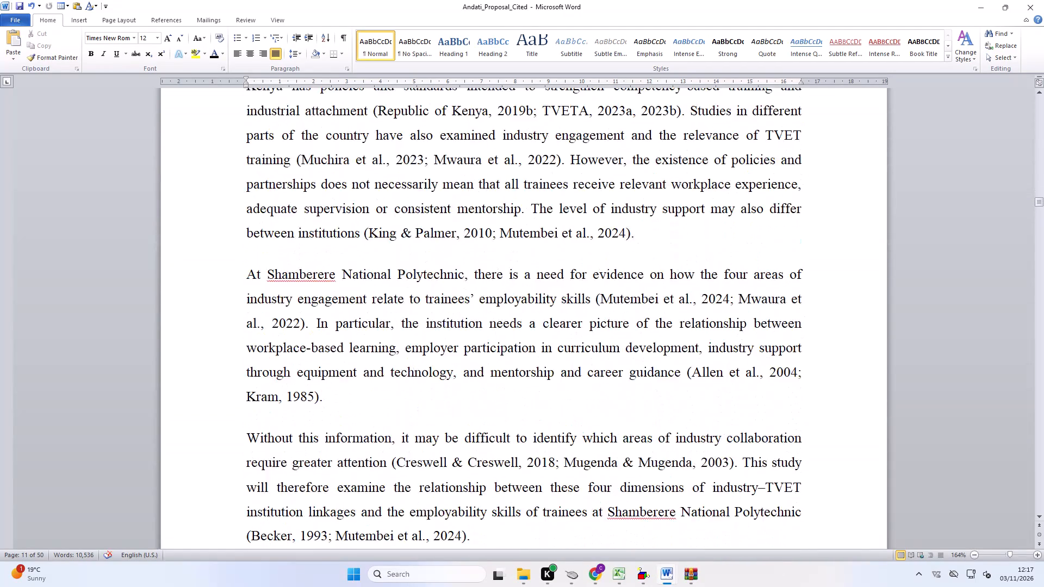
{"action": "scroll", "coordinate": [498, 399], "scroll_direction": "down", "scroll_amount": 20}
{"action": "scroll", "coordinate": [498, 399], "scroll_direction": "down", "scroll_amount": 8}
{"action": "scroll", "coordinate": [500, 393], "scroll_direction": "up", "scroll_amount": 7}
{"action": "scroll", "coordinate": [500, 390], "scroll_direction": "up", "scroll_amount": 20}
{"action": "scroll", "coordinate": [500, 390], "scroll_direction": "up", "scroll_amount": 17}
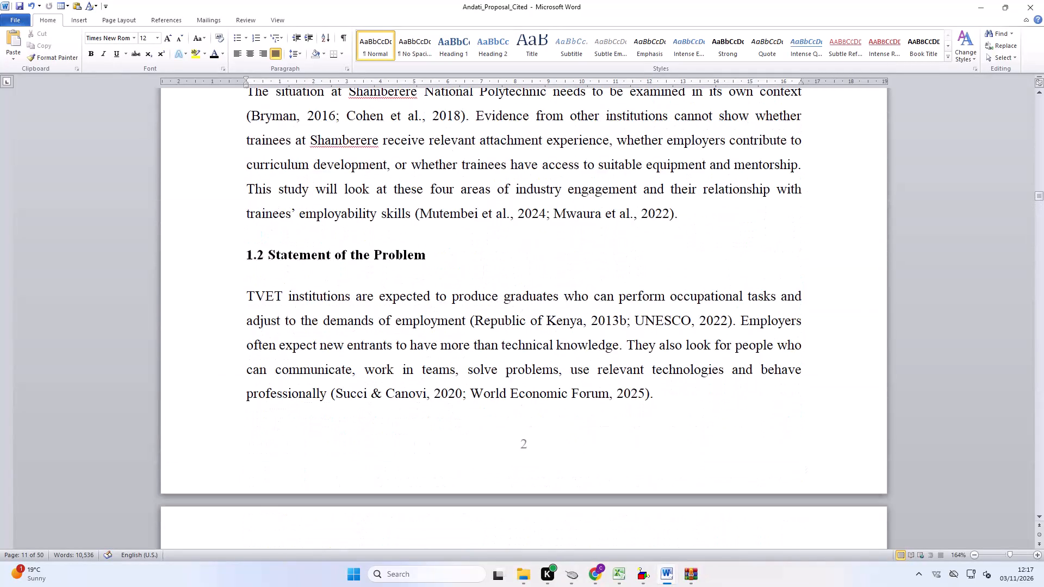
{"action": "scroll", "coordinate": [495, 385], "scroll_direction": "up", "scroll_amount": 6}
{"action": "scroll", "coordinate": [497, 385], "scroll_direction": "down", "scroll_amount": 20}
{"action": "scroll", "coordinate": [497, 385], "scroll_direction": "down", "scroll_amount": 14}
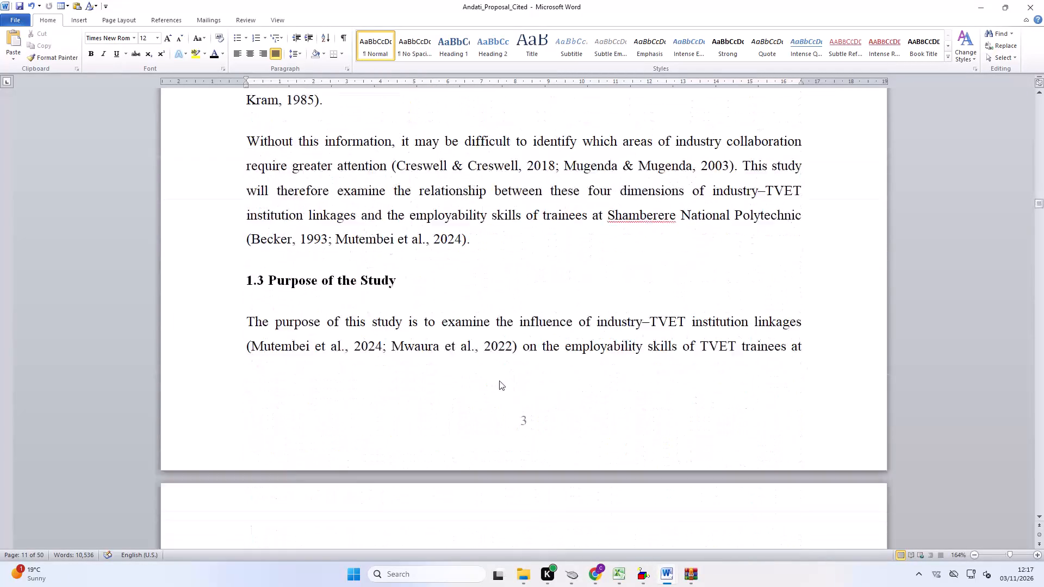
{"action": "scroll", "coordinate": [499, 380], "scroll_direction": "down", "scroll_amount": 20}
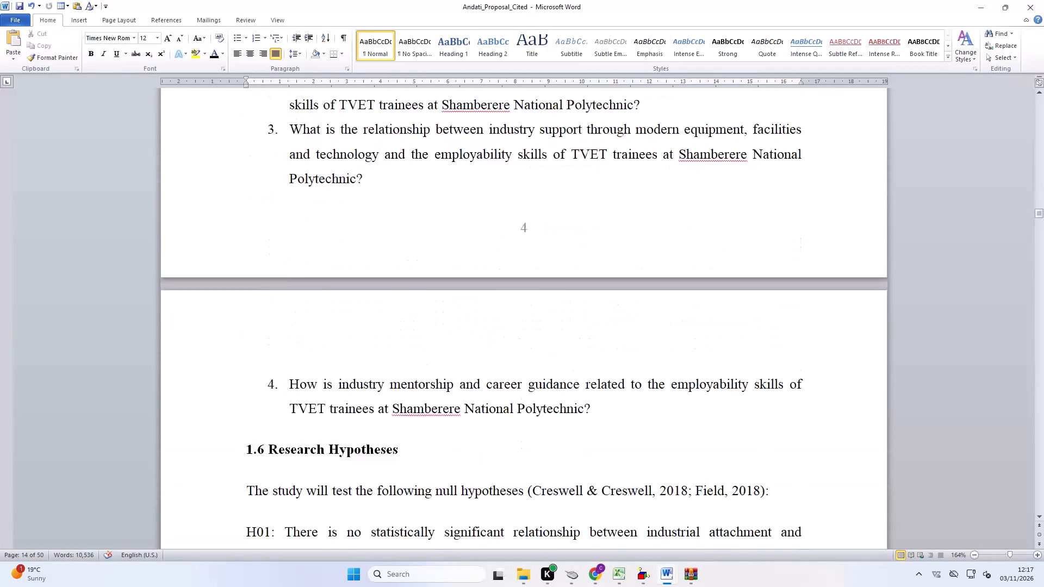
{"action": "scroll", "coordinate": [499, 380], "scroll_direction": "down", "scroll_amount": 13}
{"action": "scroll", "coordinate": [501, 375], "scroll_direction": "up", "scroll_amount": 3}
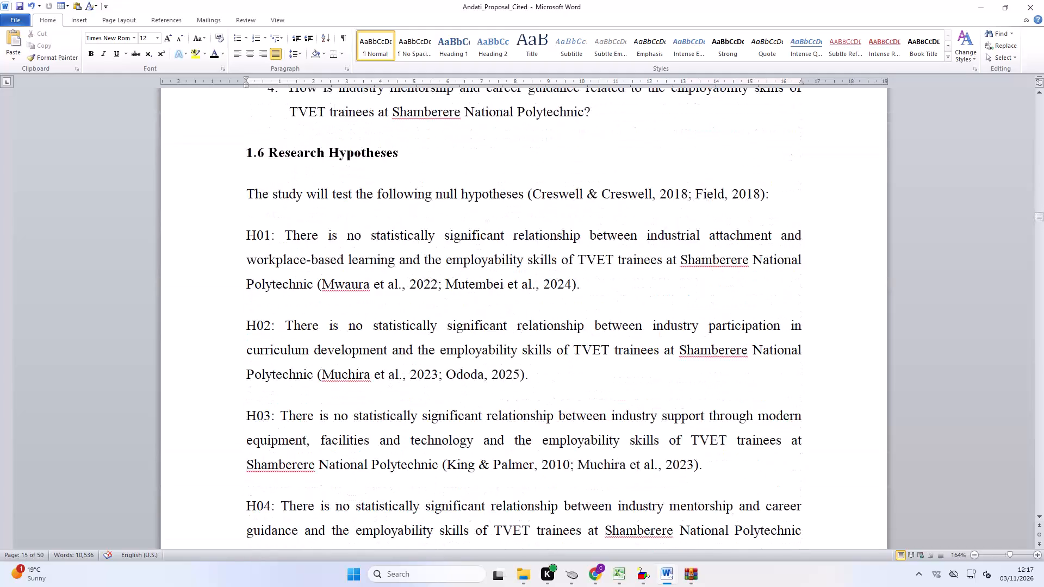
{"action": "scroll", "coordinate": [501, 375], "scroll_direction": "up", "scroll_amount": 1}
{"action": "scroll", "coordinate": [500, 373], "scroll_direction": "down", "scroll_amount": 1}
{"action": "scroll", "coordinate": [500, 373], "scroll_direction": "up", "scroll_amount": 1}
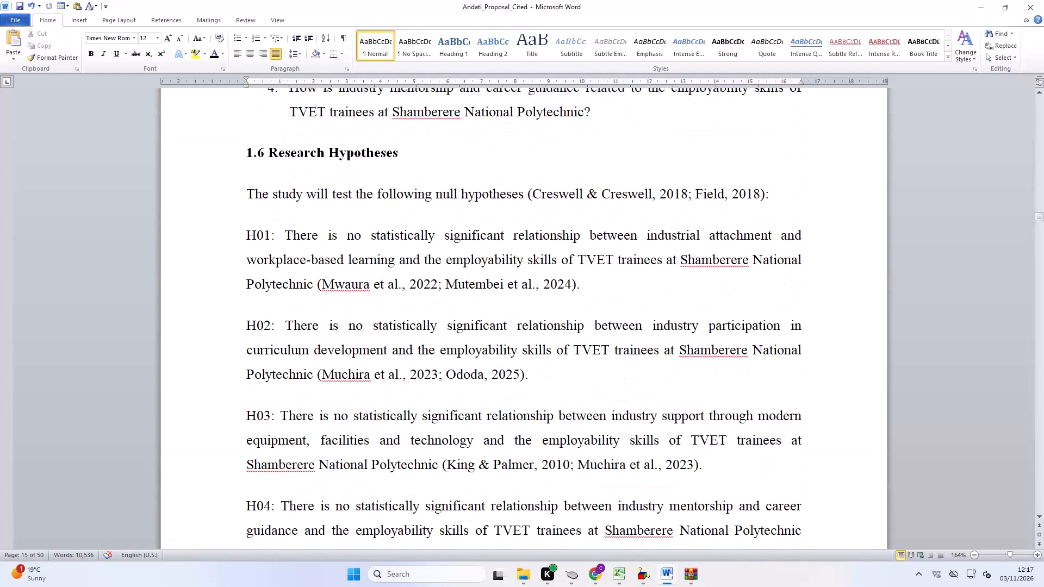
{"action": "scroll", "coordinate": [500, 373], "scroll_direction": "up", "scroll_amount": 1}
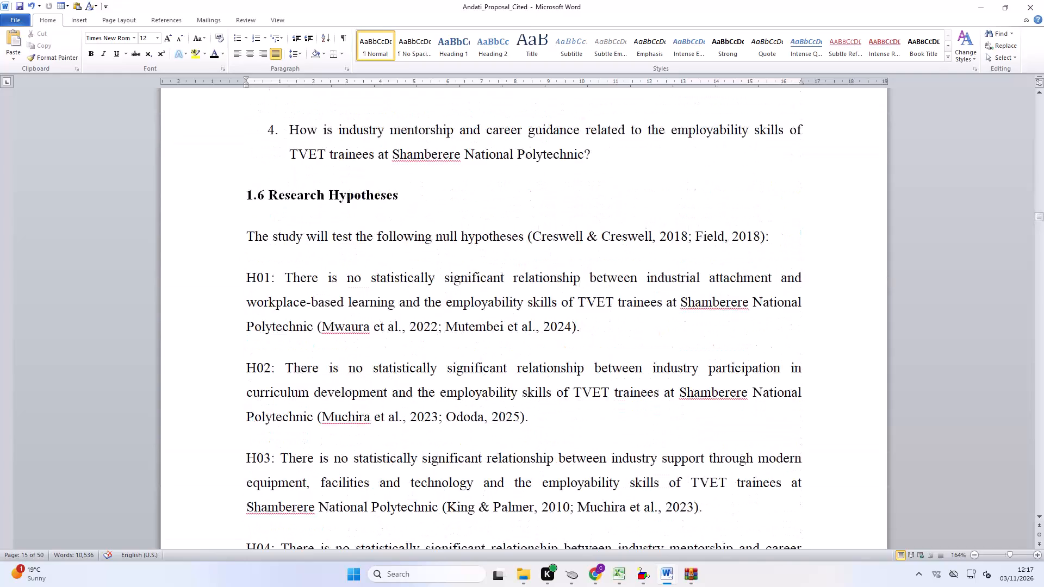
Delete the closing in-text citations, with their end punctuation, from the null hypotheses introductory sentence, H01 and H02 in section 1.6.
{"action": "left_click_drag", "start_coordinate": [774, 238], "coordinate": [520, 236]}
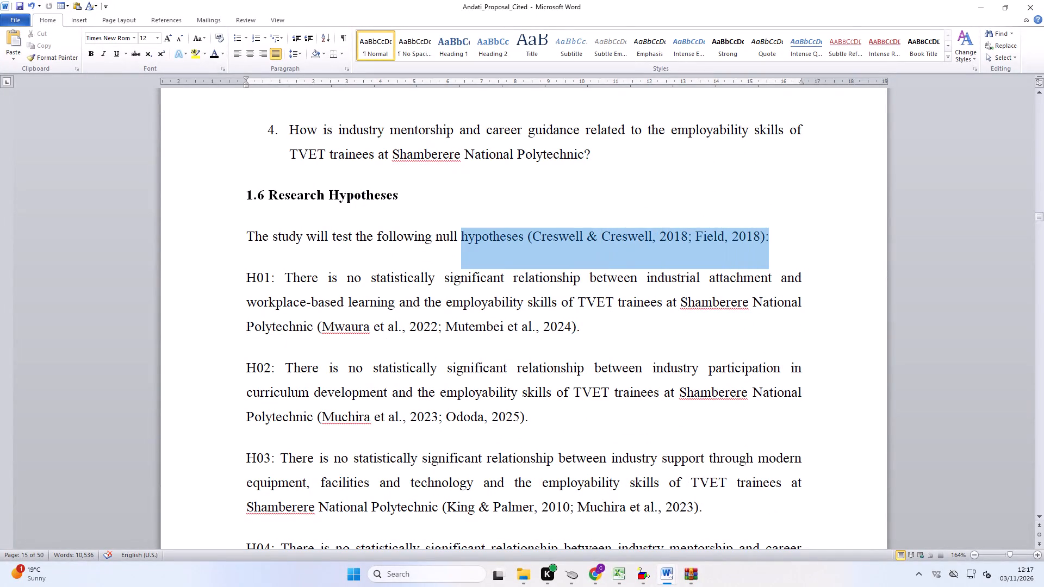
{"action": "left_click_drag", "start_coordinate": [520, 236], "coordinate": [529, 233]}
{"action": "key", "text": "BackSpace"}
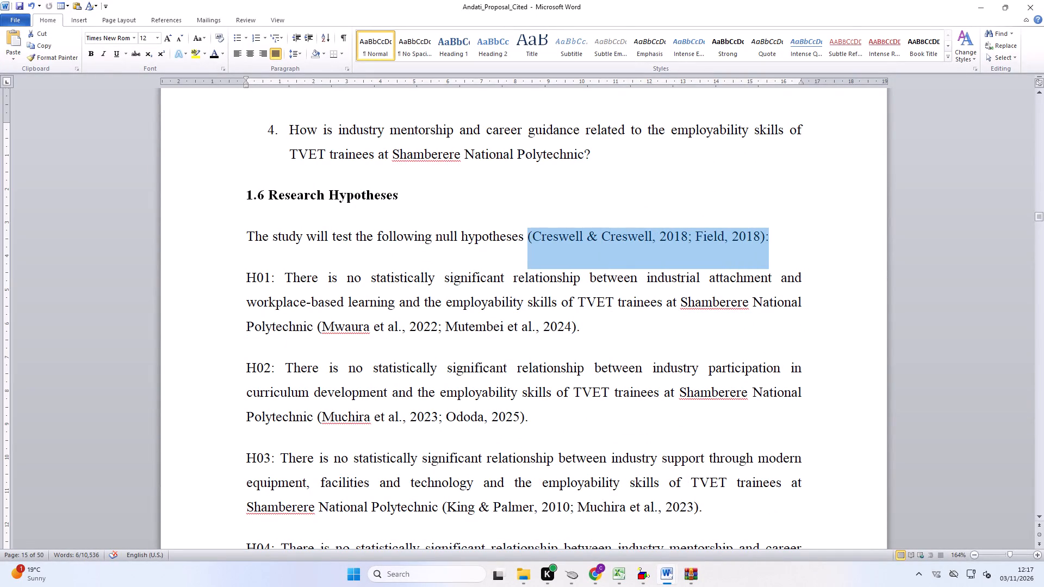
{"action": "left_click_drag", "start_coordinate": [584, 334], "coordinate": [357, 318]}
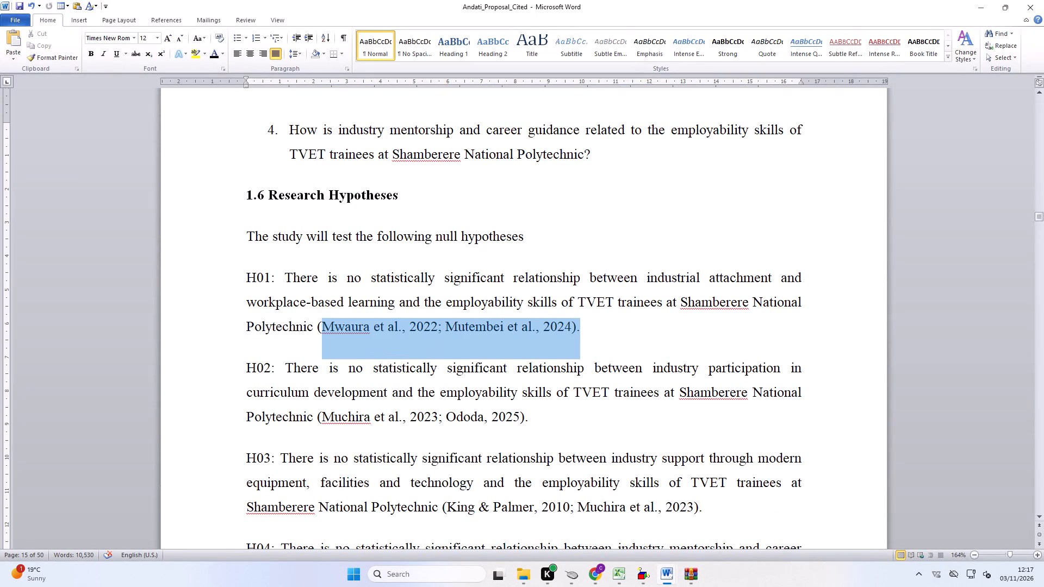
{"action": "left_click_drag", "start_coordinate": [357, 318], "coordinate": [315, 326]}
{"action": "key", "text": "BackSpace"}
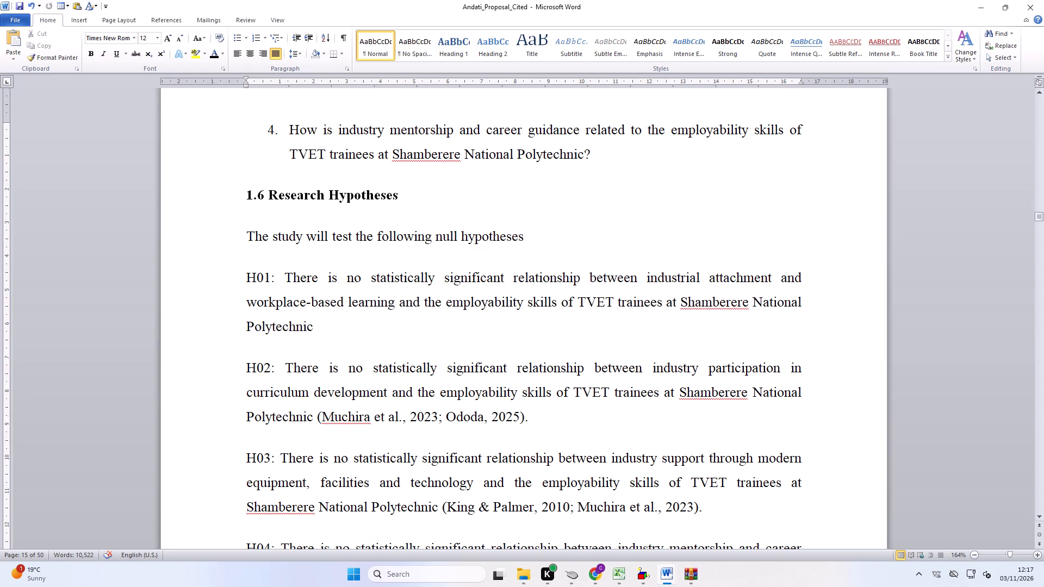
{"action": "left_click_drag", "start_coordinate": [532, 416], "coordinate": [320, 422]}
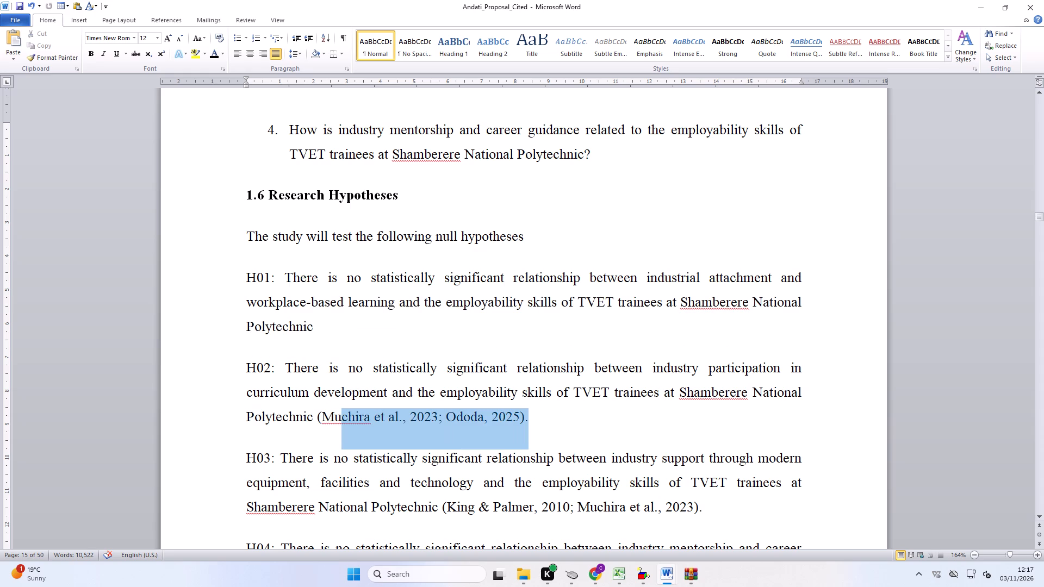
{"action": "left_click_drag", "start_coordinate": [320, 422], "coordinate": [321, 413]}
{"action": "key", "text": "BackSpace"}
{"action": "key", "text": "BackSpace"}
{"action": "scroll", "coordinate": [421, 433], "scroll_direction": "down", "scroll_amount": 2}
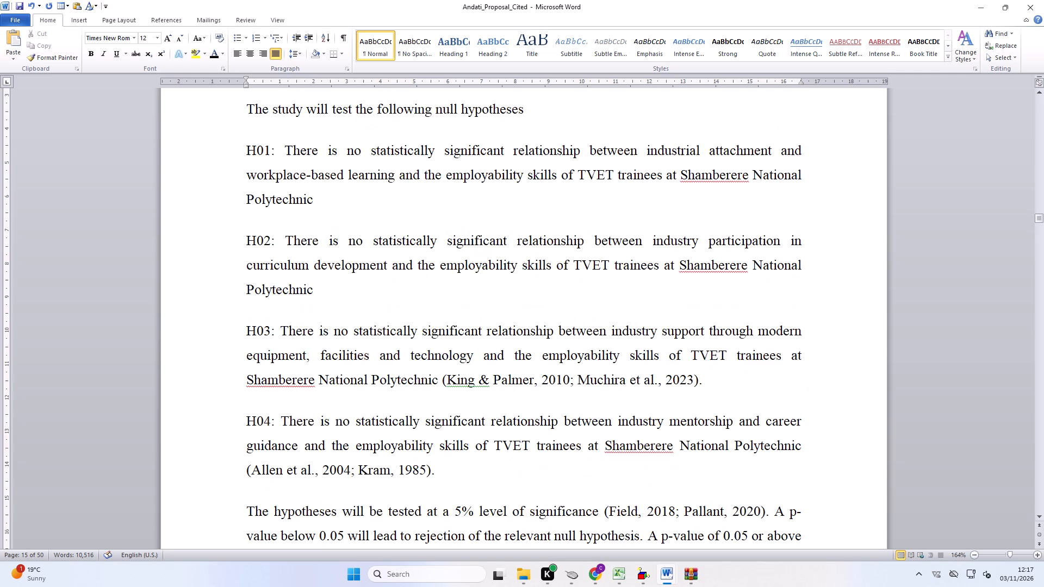
Delete the closing in-text citations, with their end punctuation, from hypotheses H03 and H04 in section 1.6.
{"action": "scroll", "coordinate": [421, 434], "scroll_direction": "down", "scroll_amount": 1}
{"action": "left_click_drag", "start_coordinate": [704, 380], "coordinate": [440, 382]}
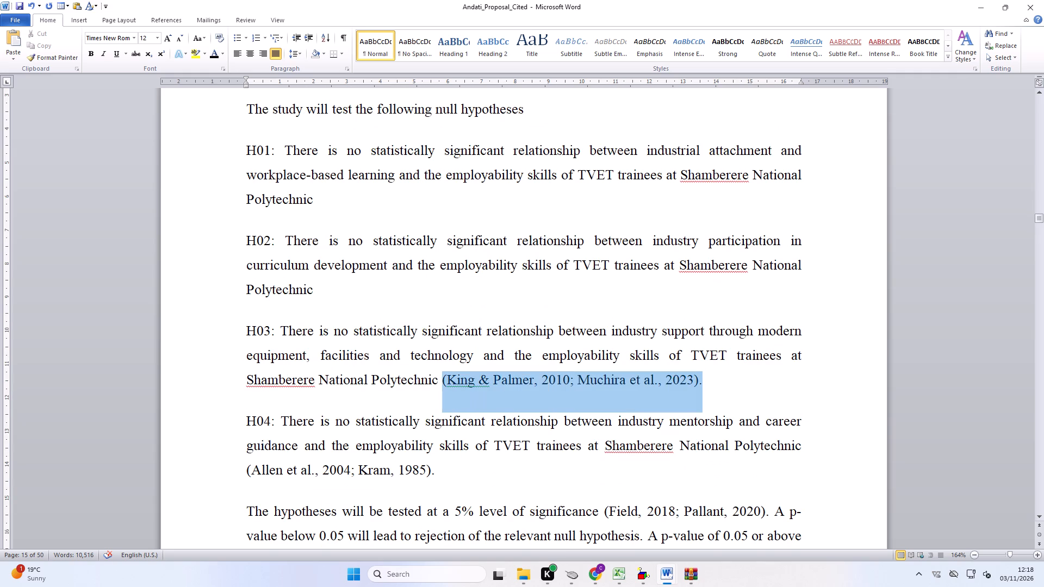
{"action": "left_click_drag", "start_coordinate": [440, 382], "coordinate": [444, 384]}
{"action": "left_click_drag", "start_coordinate": [444, 384], "coordinate": [443, 383]}
{"action": "key", "text": "BackSpace"}
{"action": "scroll", "coordinate": [561, 413], "scroll_direction": "down", "scroll_amount": 2}
{"action": "left_click_drag", "start_coordinate": [448, 387], "coordinate": [248, 388]}
{"action": "key", "text": "BackSpace"}
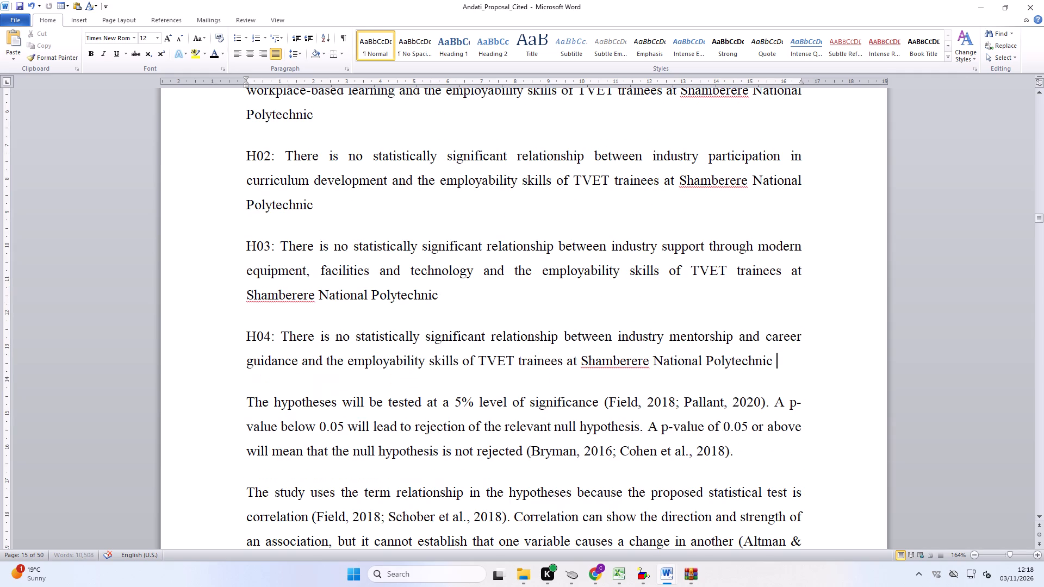
Delete the closing citation "(Becker, 1993; Mugenda & Mugenda, 2003)." from the general objective in section 1.4.1.
{"action": "scroll", "coordinate": [403, 399], "scroll_direction": "down", "scroll_amount": 2}
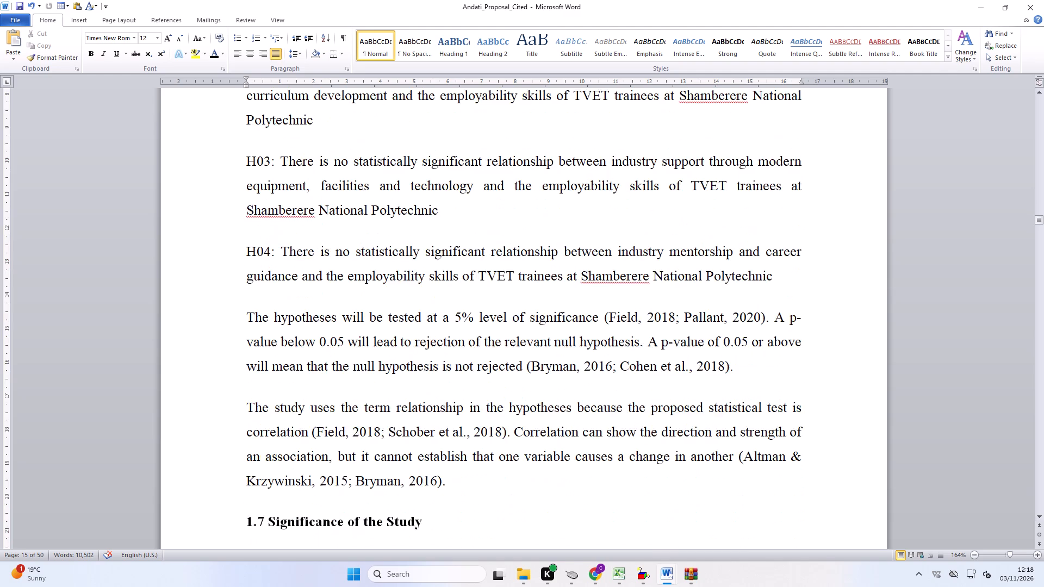
{"action": "scroll", "coordinate": [403, 399], "scroll_direction": "down", "scroll_amount": 4}
{"action": "scroll", "coordinate": [403, 398], "scroll_direction": "up", "scroll_amount": 12}
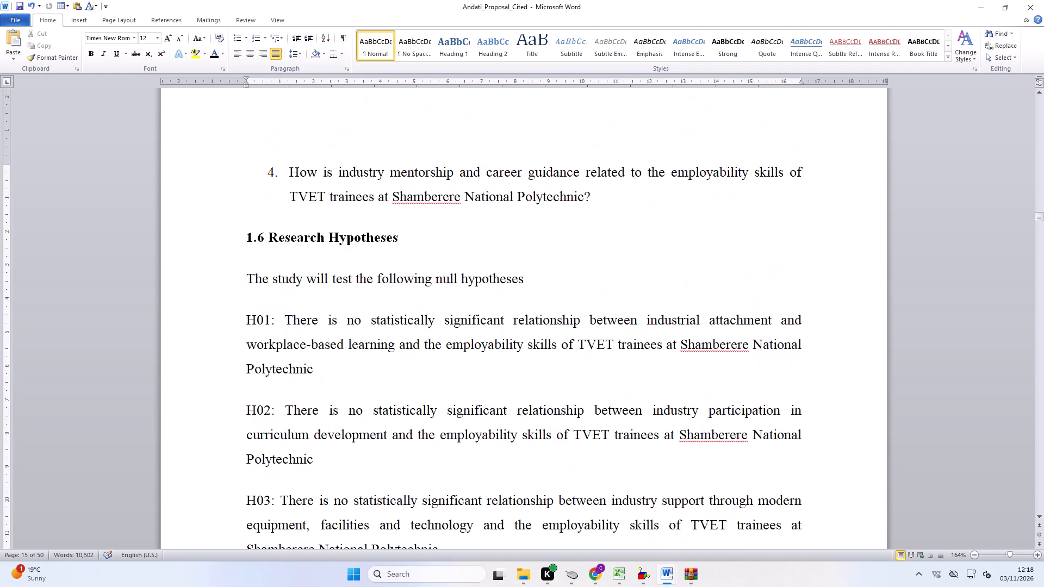
{"action": "scroll", "coordinate": [402, 367], "scroll_direction": "up", "scroll_amount": 14}
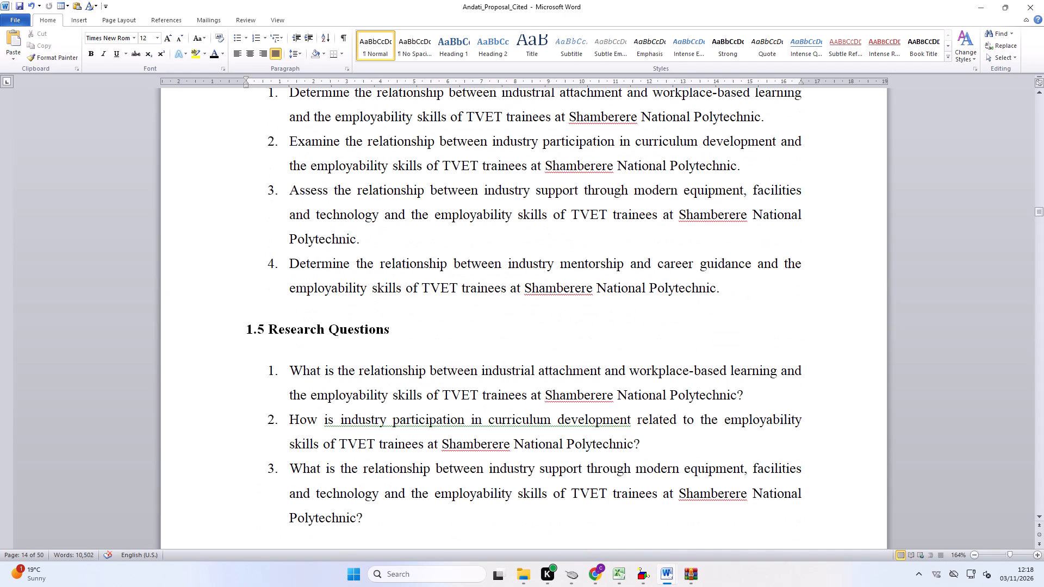
{"action": "scroll", "coordinate": [399, 358], "scroll_direction": "up", "scroll_amount": 5}
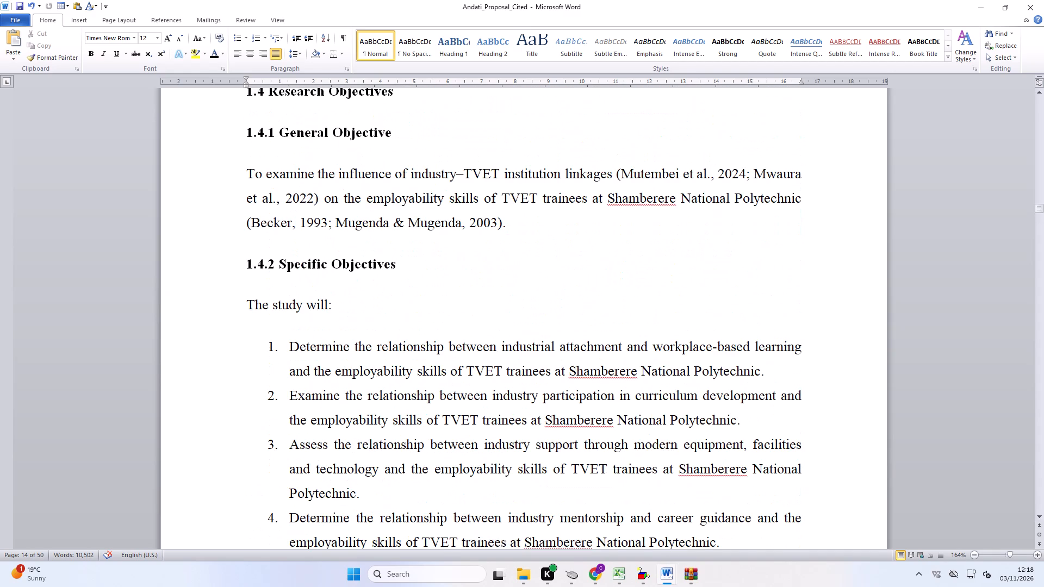
{"action": "left_click_drag", "start_coordinate": [520, 232], "coordinate": [240, 229]}
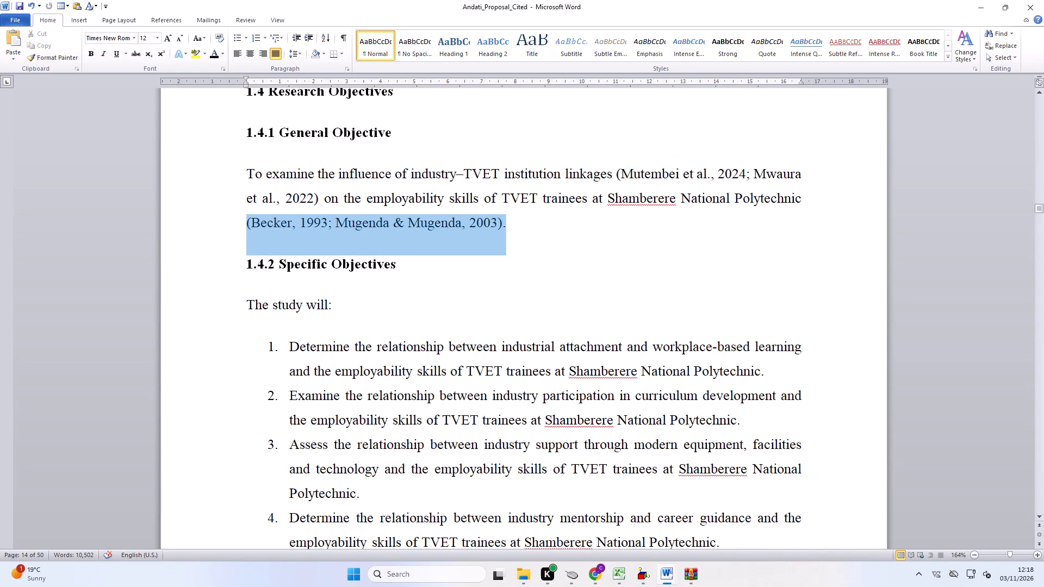
{"action": "left_click_drag", "start_coordinate": [240, 229], "coordinate": [239, 228]}
{"action": "key", "text": "BackSpace"}
Delete the citation "(Republic of Kenya, 2013b; UNESCO, 2022)." from the first sentence of the abstract.
{"action": "scroll", "coordinate": [387, 228], "scroll_direction": "up", "scroll_amount": 11}
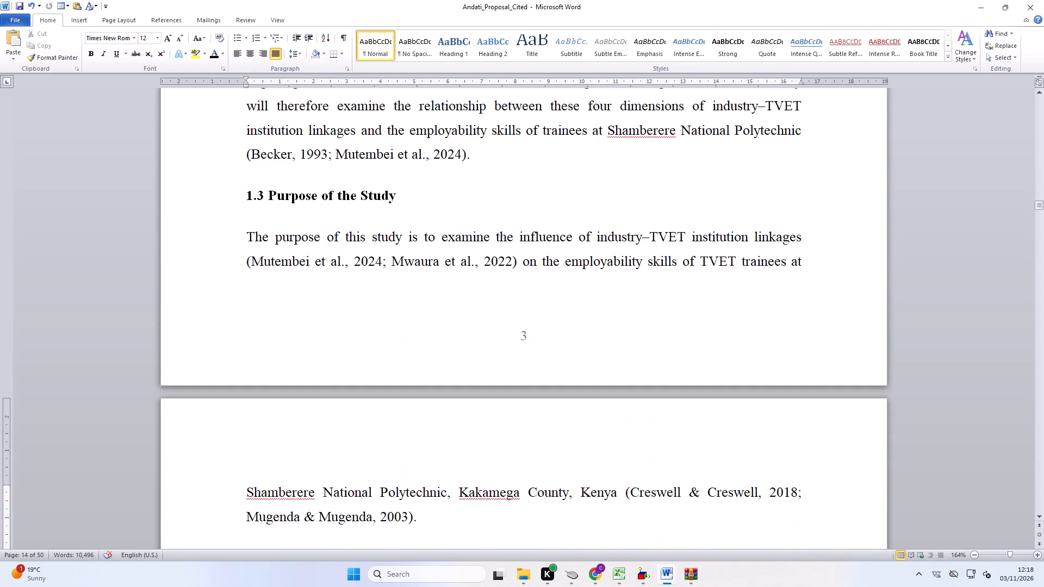
{"action": "scroll", "coordinate": [390, 229], "scroll_direction": "up", "scroll_amount": 20}
{"action": "scroll", "coordinate": [390, 229], "scroll_direction": "up", "scroll_amount": 20}
{"action": "scroll", "coordinate": [390, 229], "scroll_direction": "up", "scroll_amount": 5}
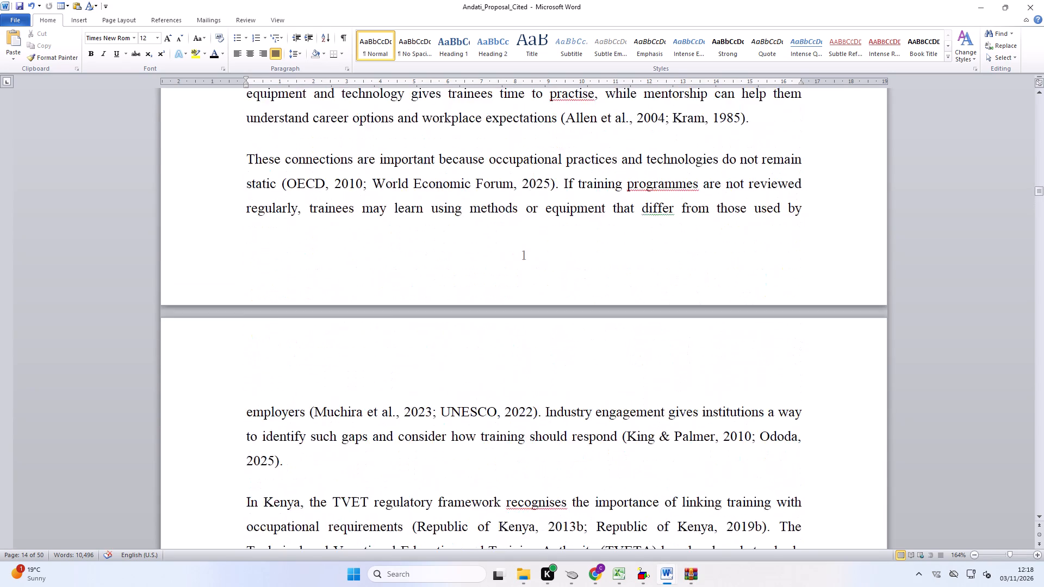
{"action": "scroll", "coordinate": [391, 229], "scroll_direction": "up", "scroll_amount": 20}
{"action": "scroll", "coordinate": [391, 229], "scroll_direction": "up", "scroll_amount": 16}
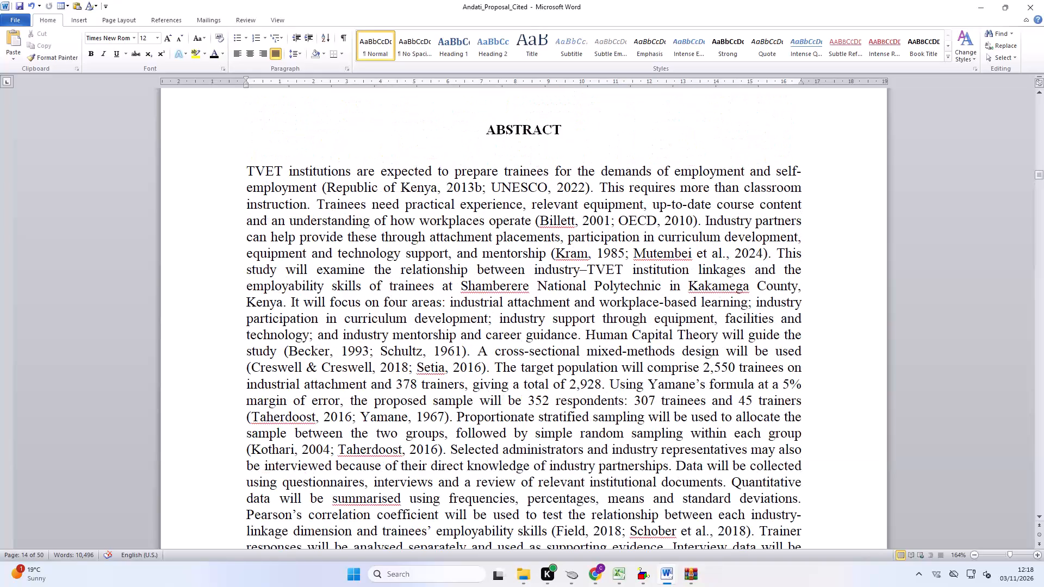
{"action": "left_click_drag", "start_coordinate": [595, 188], "coordinate": [579, 188]}
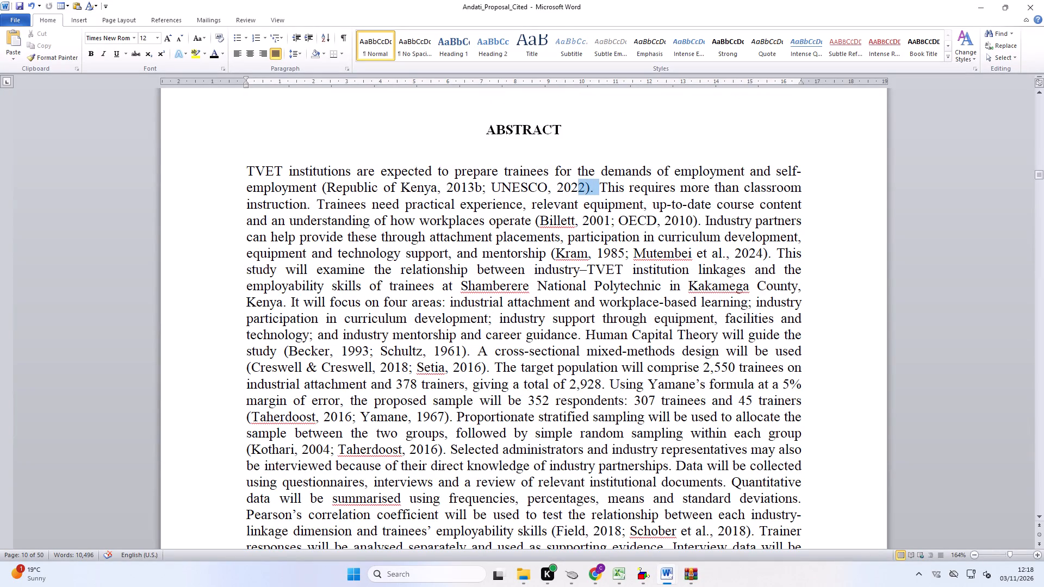
{"action": "left_click_drag", "start_coordinate": [579, 188], "coordinate": [321, 194]}
{"action": "key", "text": "BackSpace"}
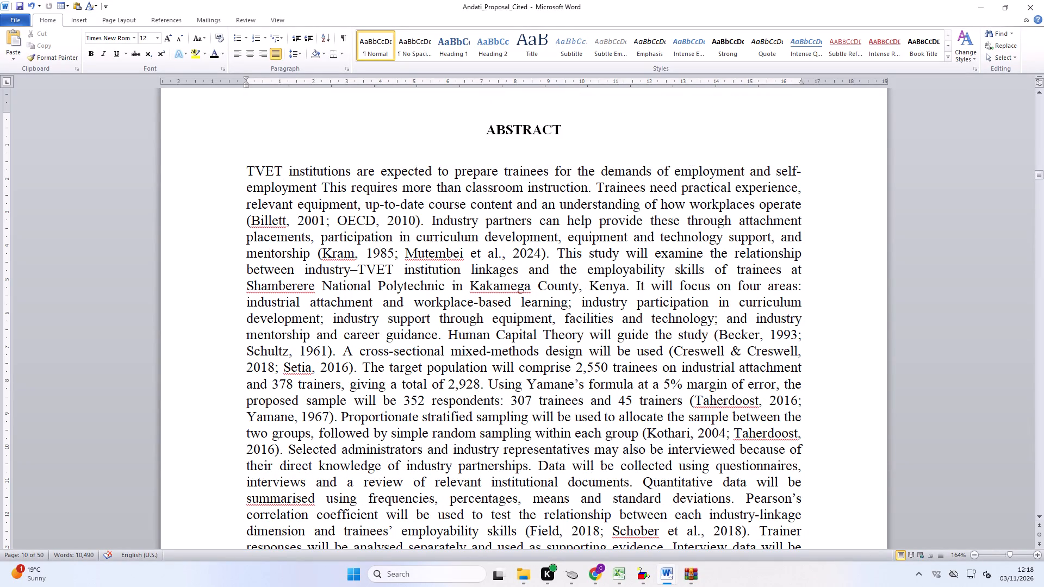
Trim the citation "(Billett, 2001; OECD, 2010)." after "how workplaces operate" in the abstract down to "(Billet".
{"action": "left_click_drag", "start_coordinate": [426, 221], "coordinate": [312, 224]}
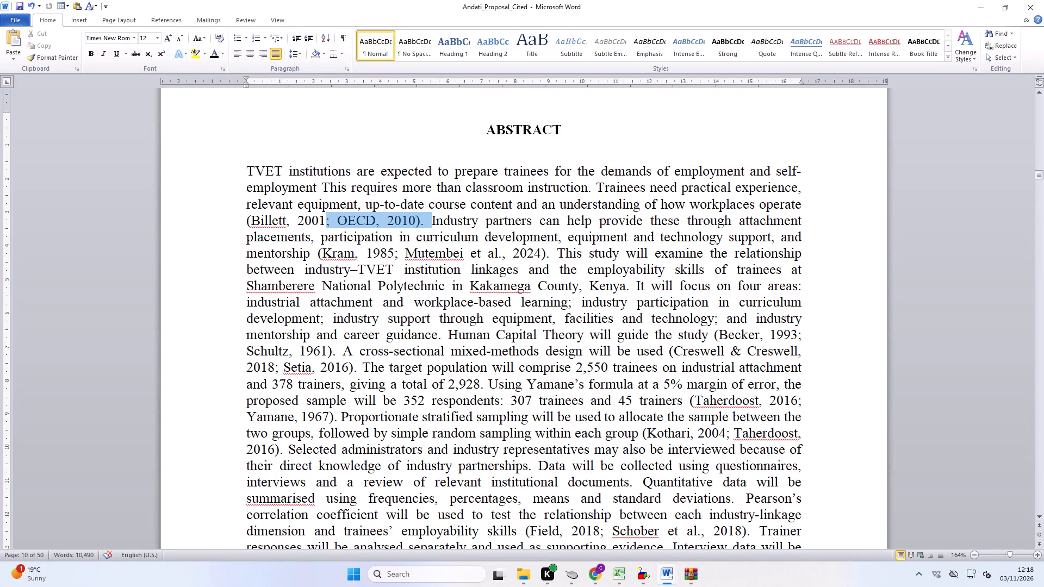
{"action": "left_click_drag", "start_coordinate": [312, 224], "coordinate": [310, 223]}
{"action": "key", "text": "BackSpace"}
{"action": "key", "text": "BackSpace"}
{"action": "key", "text": "BackSpace"}
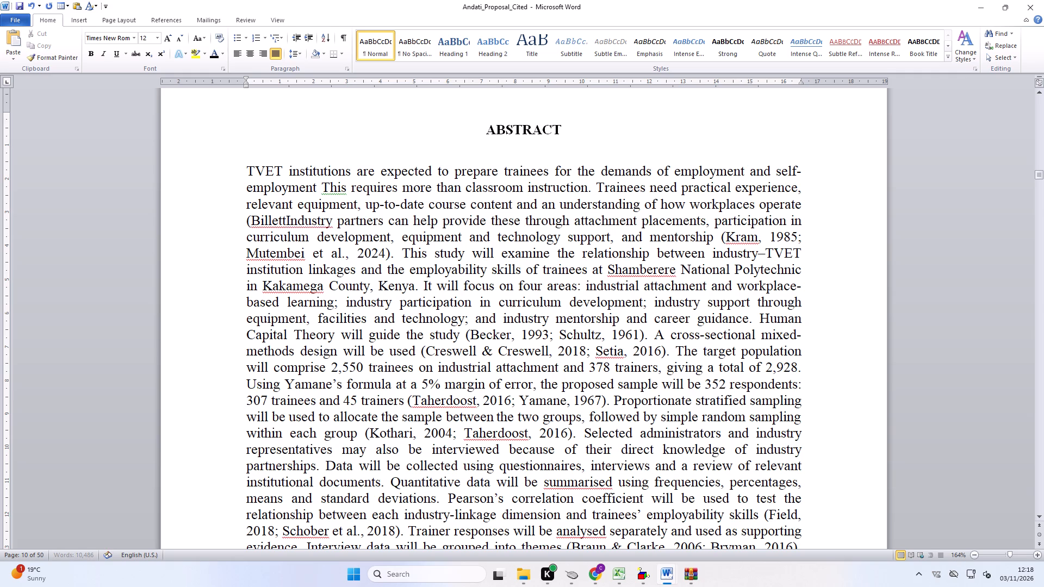
{"action": "key", "text": "BackSpace"}
Add a full stop after "self-employment" in the abstract's first sentence and remove the space before "This".
{"action": "left_click", "coordinate": [318, 186]}
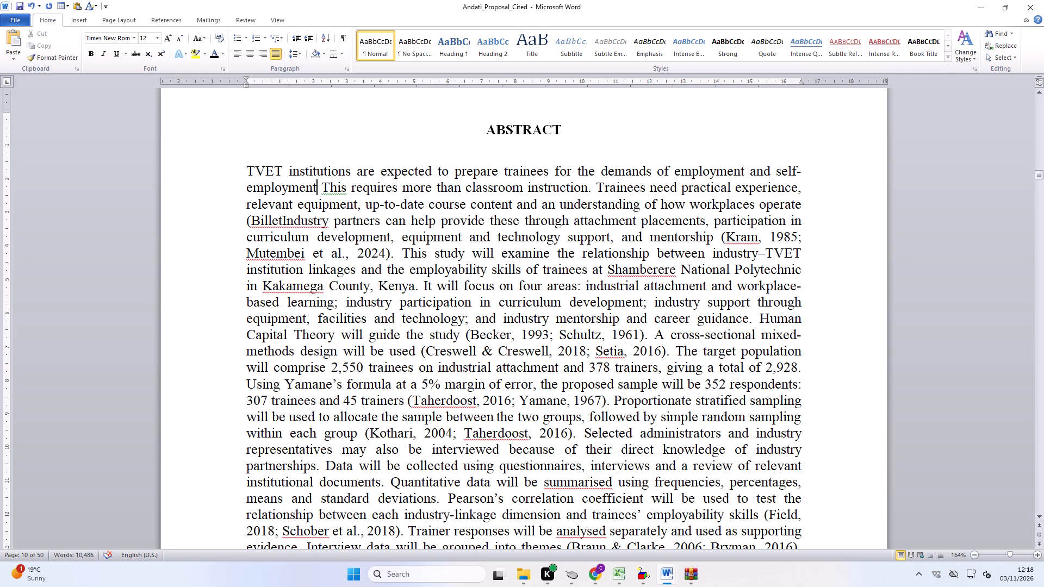
{"action": "key", "text": "period"}
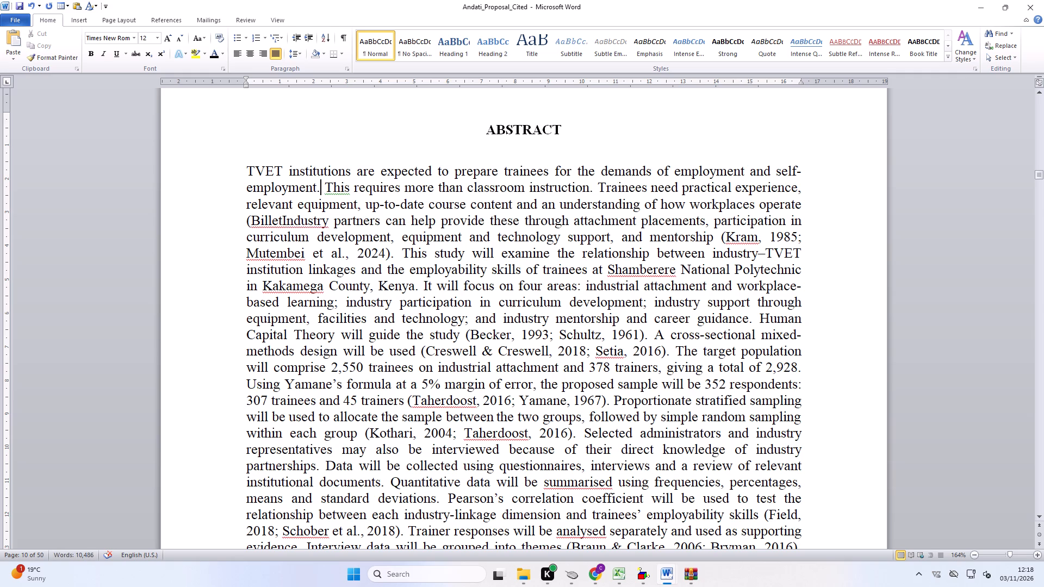
{"action": "key", "text": "Right"}
{"action": "key", "text": "BackSpace"}
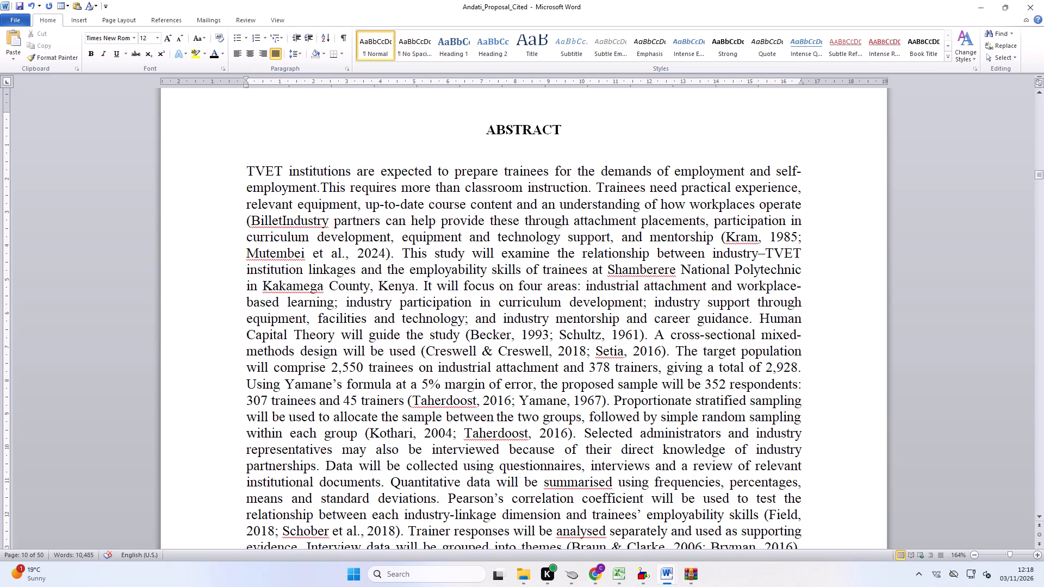
Replace the citation "(Kram, 1985; Mutembei et al., 2024)." after "mentorship" in the abstract with a full stop.
{"action": "left_click_drag", "start_coordinate": [392, 252], "coordinate": [316, 259]}
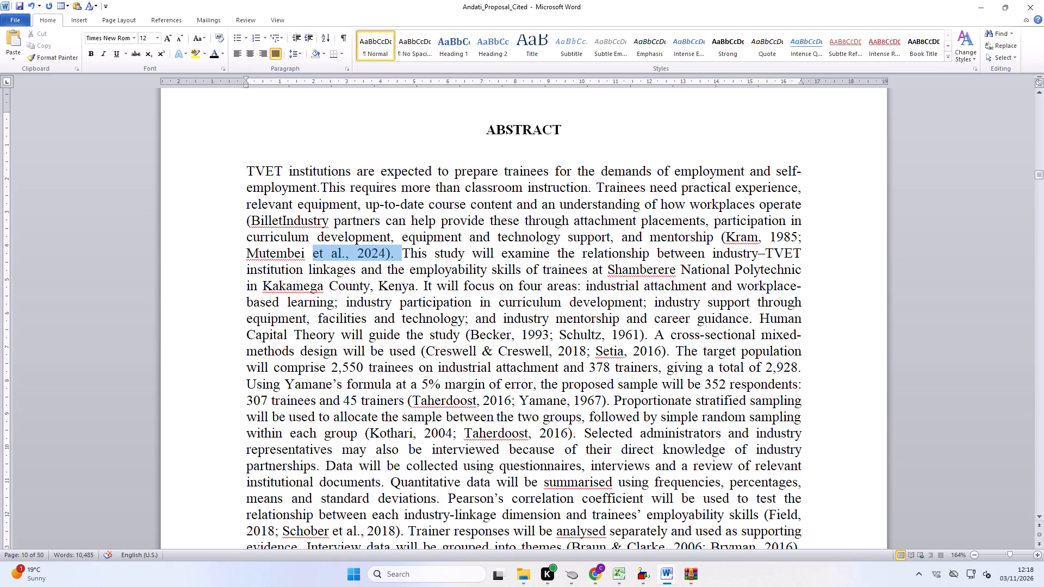
{"action": "left_click_drag", "start_coordinate": [316, 259], "coordinate": [310, 253]}
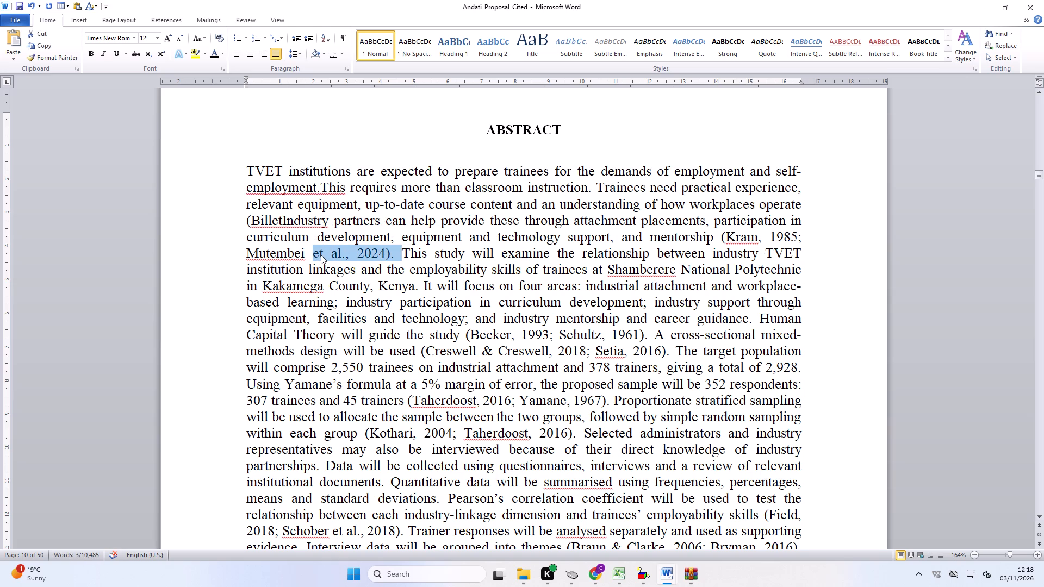
{"action": "key", "text": "period"}
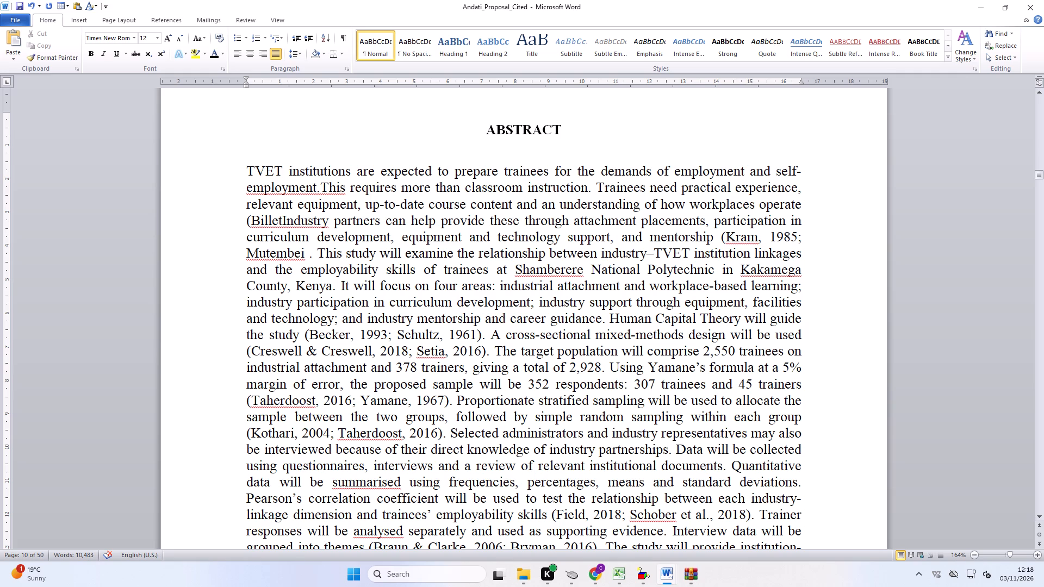
{"action": "left_click_drag", "start_coordinate": [722, 239], "coordinate": [635, 263]}
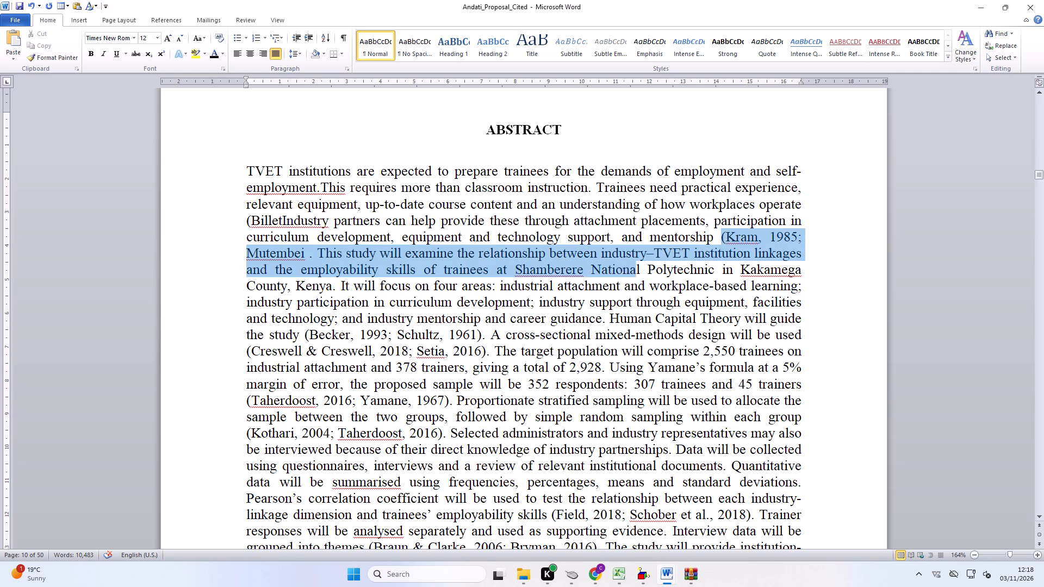
{"action": "left_click_drag", "start_coordinate": [635, 263], "coordinate": [312, 255]}
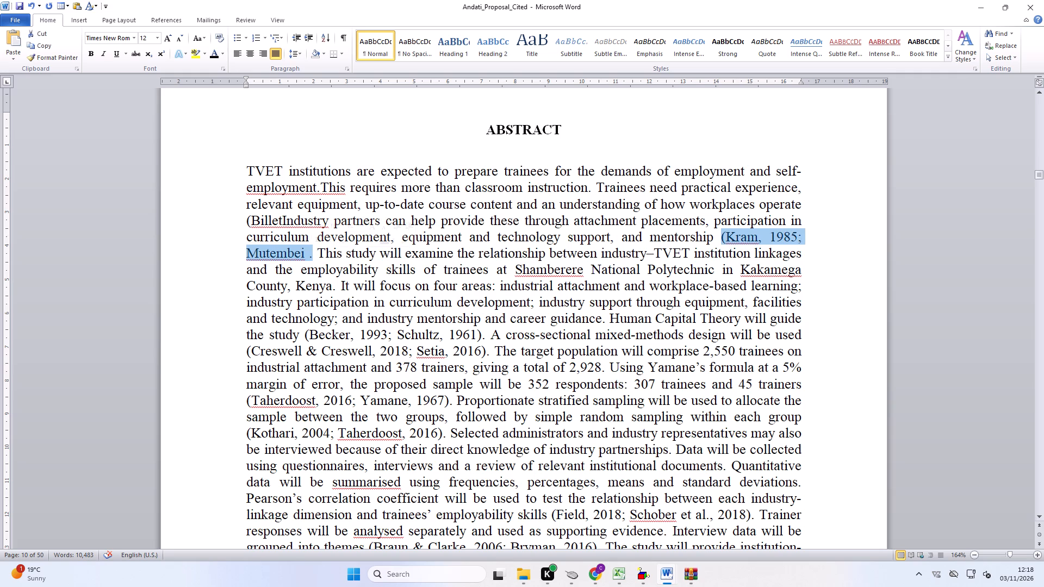
{"action": "key", "text": "period"}
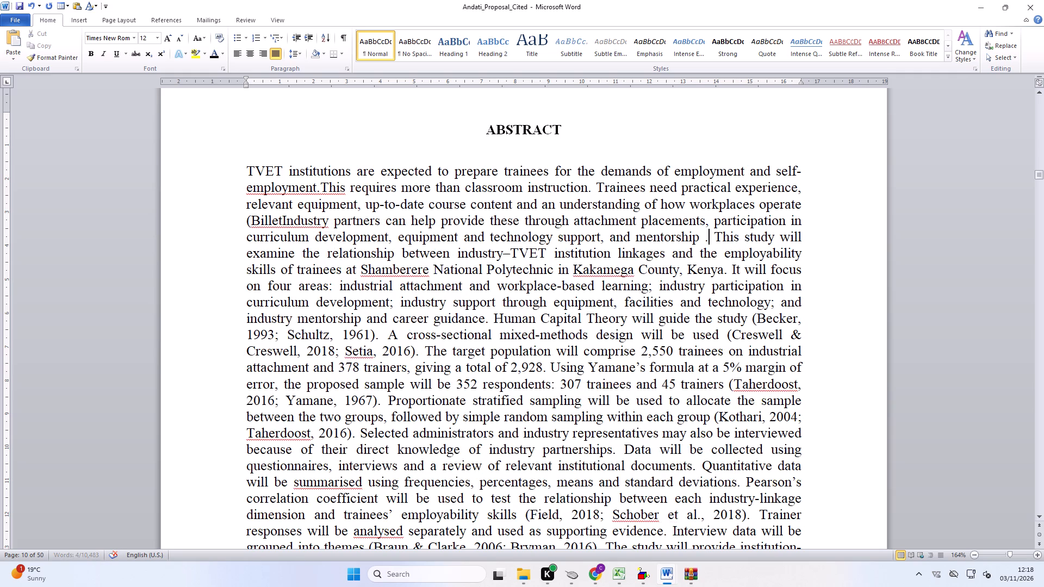
Replace the citation "(Becker, 1993; Schultz, 1961)." in the abstract's Human Capital Theory sentence with a full stop directly after "study".
{"action": "scroll", "coordinate": [341, 258], "scroll_direction": "down", "scroll_amount": 1}
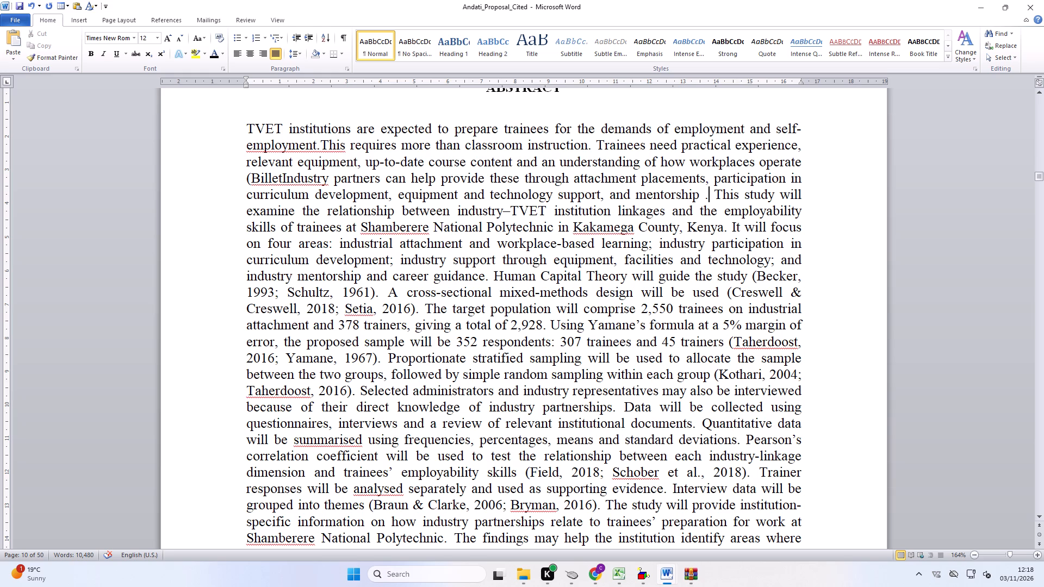
{"action": "left_click_drag", "start_coordinate": [755, 274], "coordinate": [736, 293]}
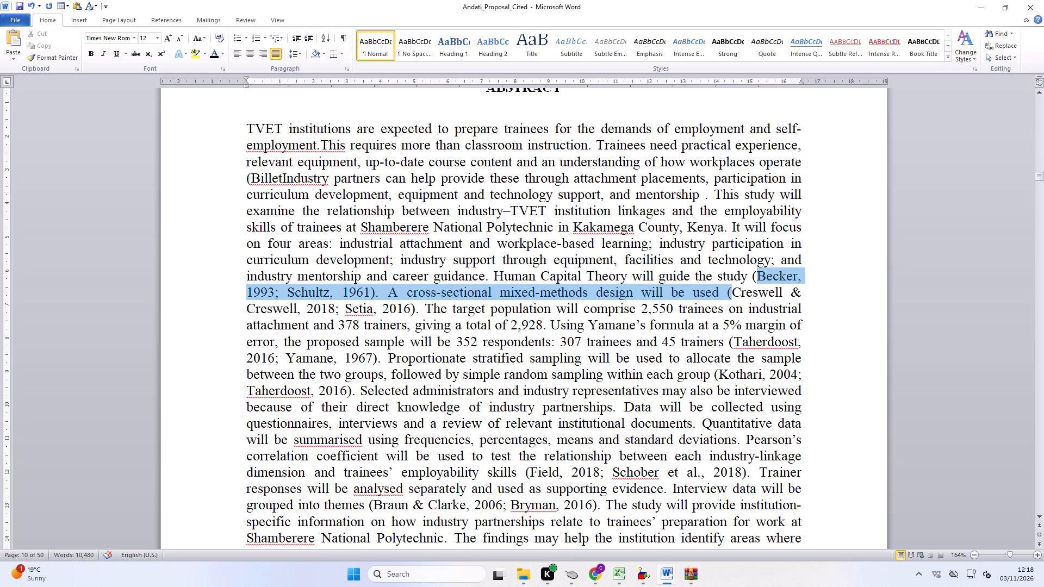
{"action": "left_click_drag", "start_coordinate": [736, 293], "coordinate": [382, 293]}
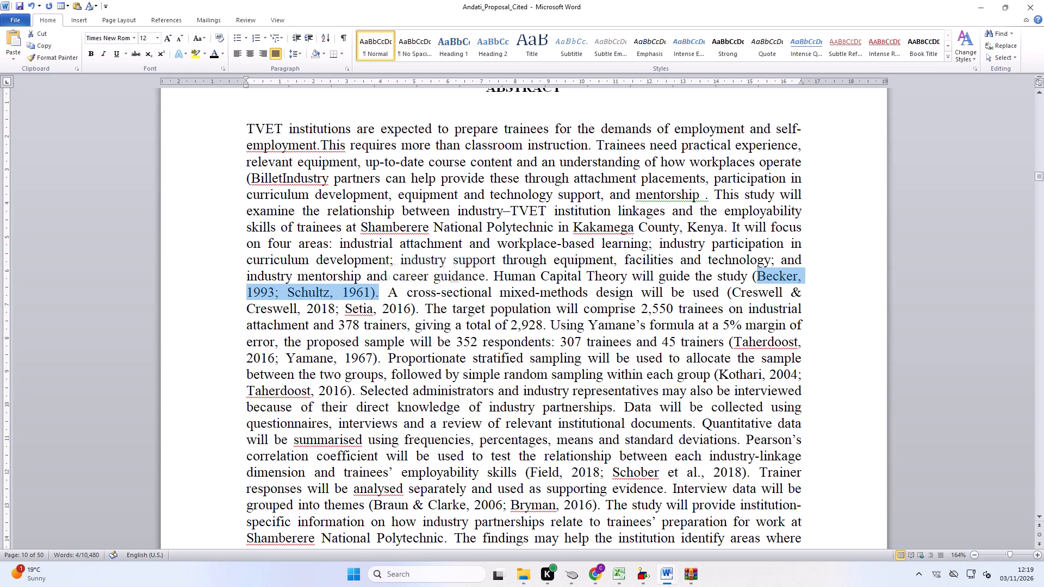
{"action": "key", "text": "period"}
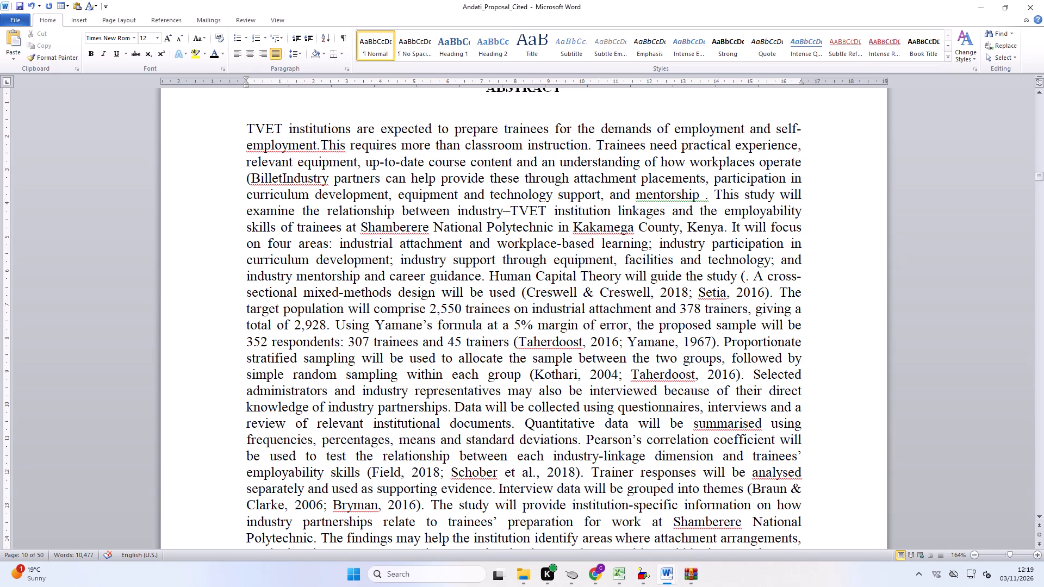
{"action": "key", "text": "BackSpace"}
{"action": "key", "text": "BackSpace"}
{"action": "key", "text": "BackSpace"}
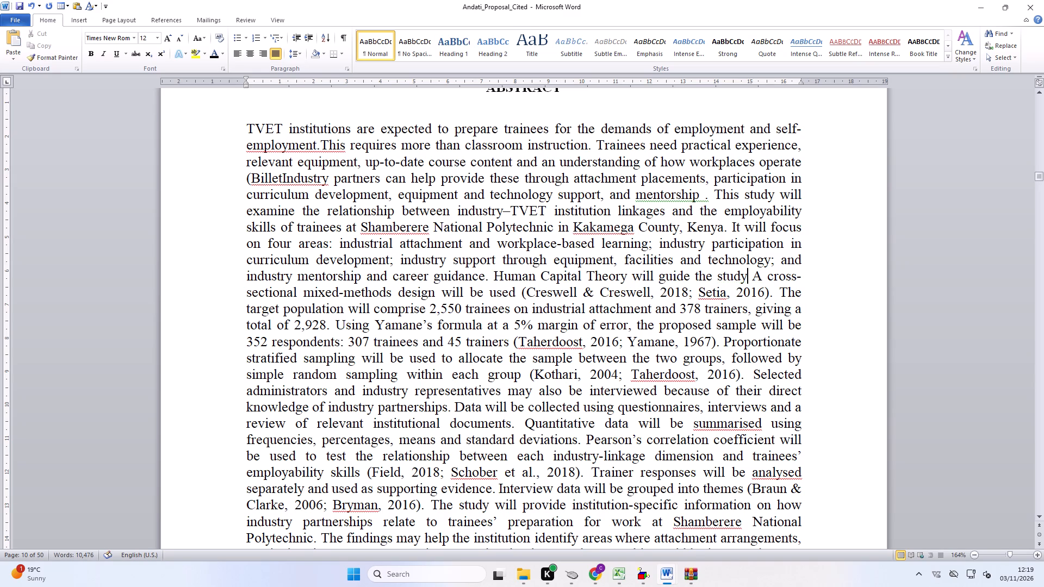
{"action": "key", "text": "period"}
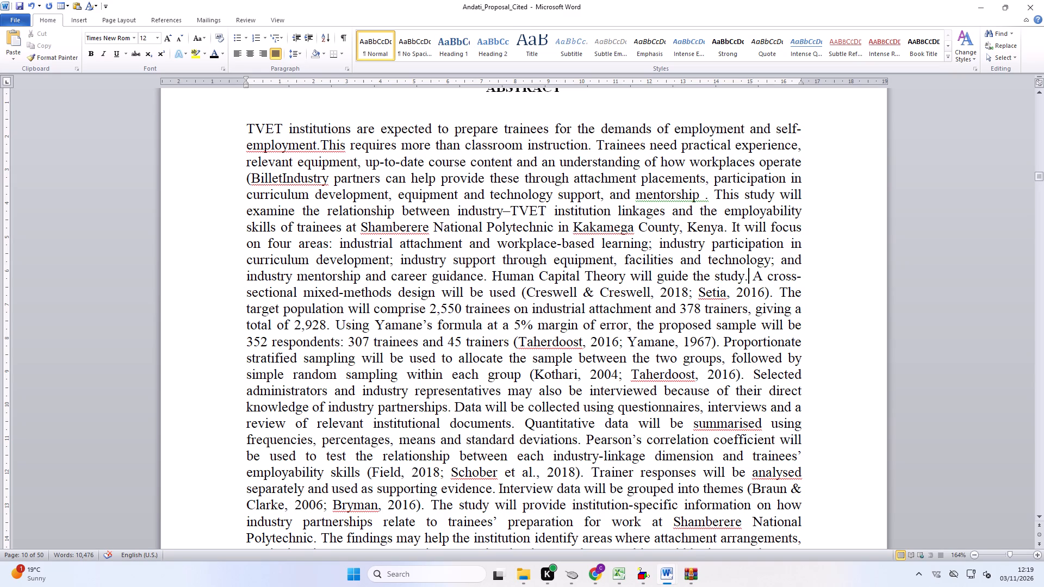
Delete the citation "(Creswell & Creswell, 2018; Setia, 2016)" and its preceding space from the abstract's mixed-methods design sentence, keeping the full stop.
{"action": "left_click", "coordinate": [770, 293]}
{"action": "key", "text": "BackSpace"}
{"action": "key", "text": "BackSpace"}
{"action": "key", "text": "BackSpace"}
{"action": "key", "text": "BackSpace"}
{"action": "key", "text": "BackSpace"}
{"action": "key", "text": "BackSpace"}
{"action": "key", "text": "BackSpace"}
{"action": "key", "text": "BackSpace"}
{"action": "key", "text": "BackSpace"}
{"action": "key", "text": "BackSpace"}
{"action": "key", "text": "BackSpace"}
{"action": "key", "text": "BackSpace"}
{"action": "key", "text": "BackSpace"}
{"action": "key", "text": "BackSpace"}
{"action": "key", "text": "BackSpace"}
{"action": "key", "text": "BackSpace"}
{"action": "key", "text": "BackSpace"}
{"action": "key", "text": "BackSpace"}
{"action": "key", "text": "BackSpace"}
{"action": "key", "text": "BackSpace"}
{"action": "key", "text": "BackSpace"}
{"action": "key", "text": "BackSpace"}
{"action": "key", "text": "BackSpace"}
{"action": "key", "text": "BackSpace"}
{"action": "key", "text": "BackSpace"}
{"action": "key", "text": "BackSpace"}
{"action": "key", "text": "BackSpace"}
{"action": "key", "text": "BackSpace"}
{"action": "key", "text": "BackSpace"}
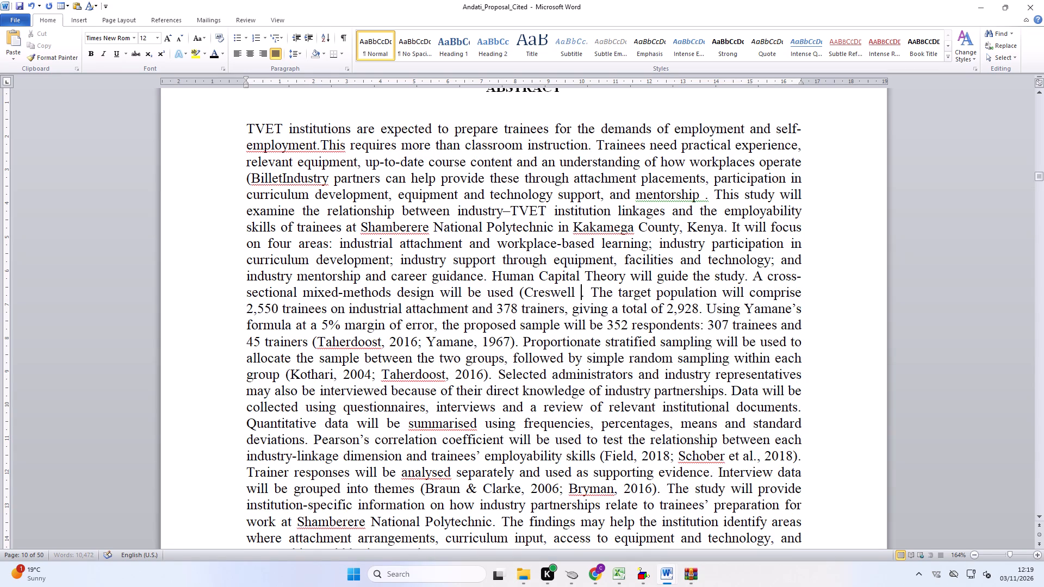
{"action": "key", "text": "BackSpace"}
{"action": "key", "text": "BackSpace"}
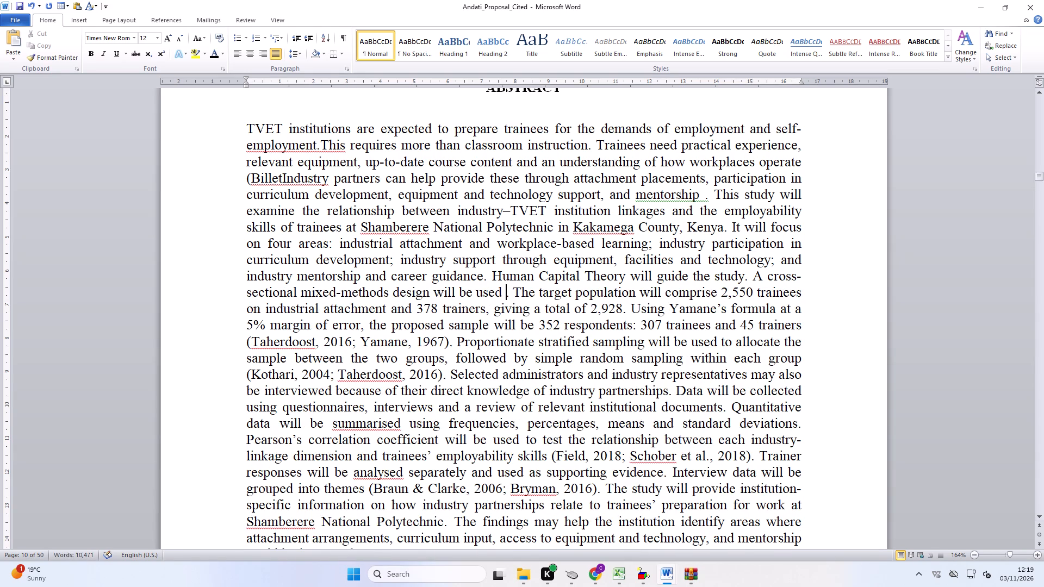
{"action": "key", "text": "BackSpace"}
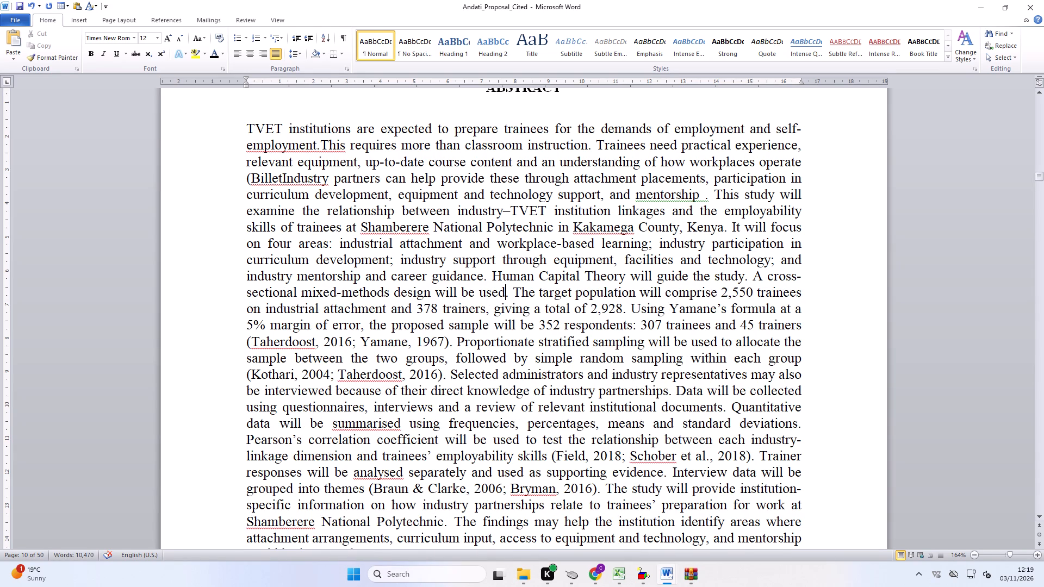
Delete the citation "(Taherdoost, 2016; Yamane, 1967)" and its preceding space after "45 trainers" in the abstract, keeping the full stop.
{"action": "left_click", "coordinate": [450, 343]}
{"action": "key", "text": "BackSpace"}
{"action": "key", "text": "BackSpace"}
{"action": "key", "text": "BackSpace"}
{"action": "key", "text": "BackSpace"}
{"action": "key", "text": "BackSpace"}
{"action": "key", "text": "BackSpace"}
{"action": "key", "text": "BackSpace"}
{"action": "key", "text": "BackSpace"}
{"action": "key", "text": "BackSpace"}
{"action": "key", "text": "BackSpace"}
{"action": "key", "text": "BackSpace"}
{"action": "key", "text": "BackSpace"}
{"action": "key", "text": "BackSpace"}
{"action": "key", "text": "BackSpace"}
{"action": "key", "text": "BackSpace"}
{"action": "key", "text": "BackSpace"}
{"action": "key", "text": "BackSpace"}
{"action": "key", "text": "BackSpace"}
{"action": "key", "text": "BackSpace"}
{"action": "key", "text": "BackSpace"}
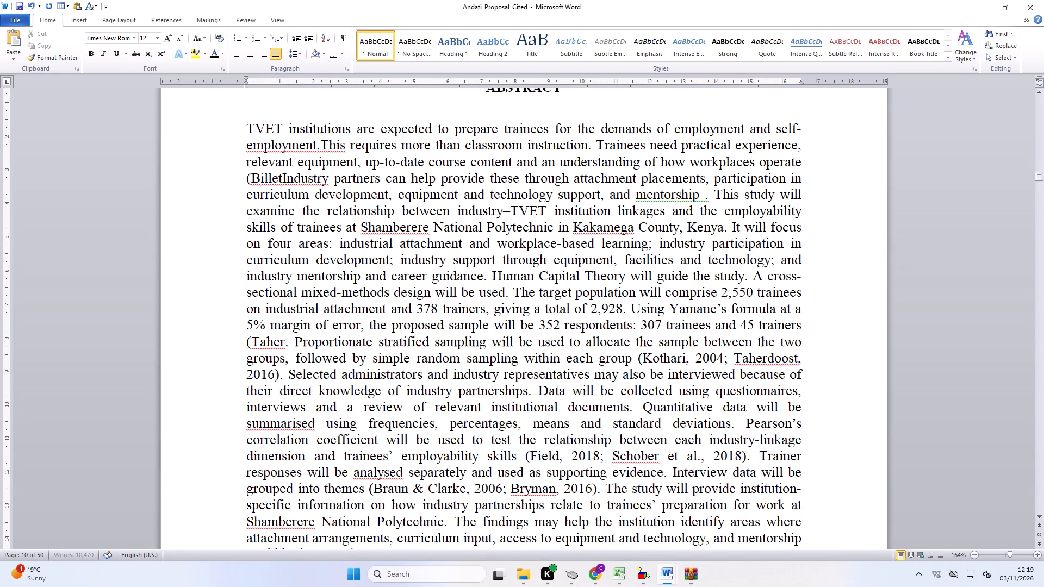
{"action": "key", "text": "BackSpace"}
{"action": "key", "text": "BackSpace"}
{"action": "key", "text": "BackSpace"}
{"action": "key", "text": "BackSpace"}
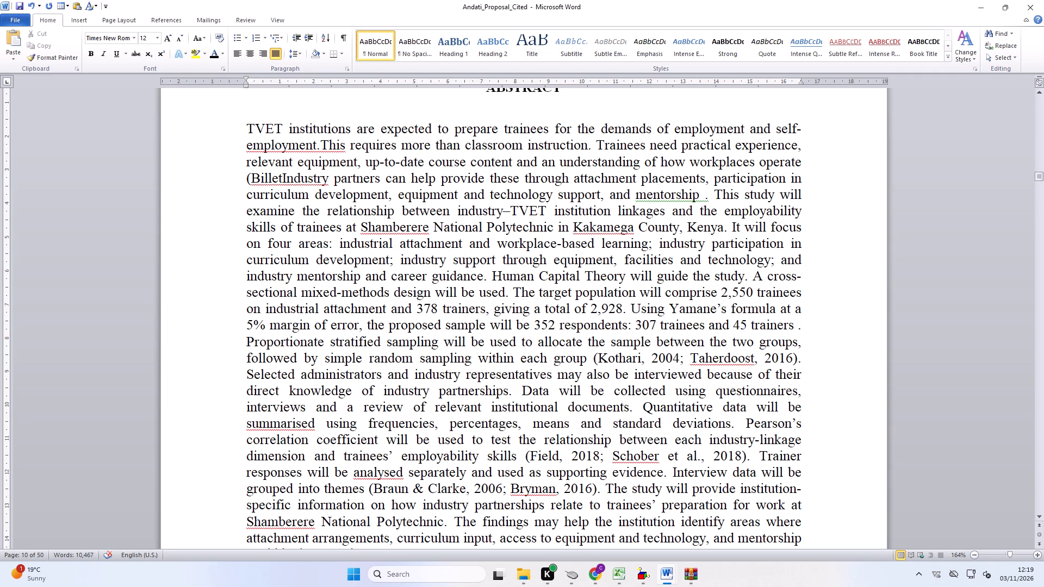
{"action": "key", "text": "BackSpace"}
Delete the citation "(Field, 2018; Schober et al., 2018)" and its preceding space from the abstract's Pearson's correlation sentence, keeping the full stop.
{"action": "scroll", "coordinate": [477, 347], "scroll_direction": "down", "scroll_amount": 2}
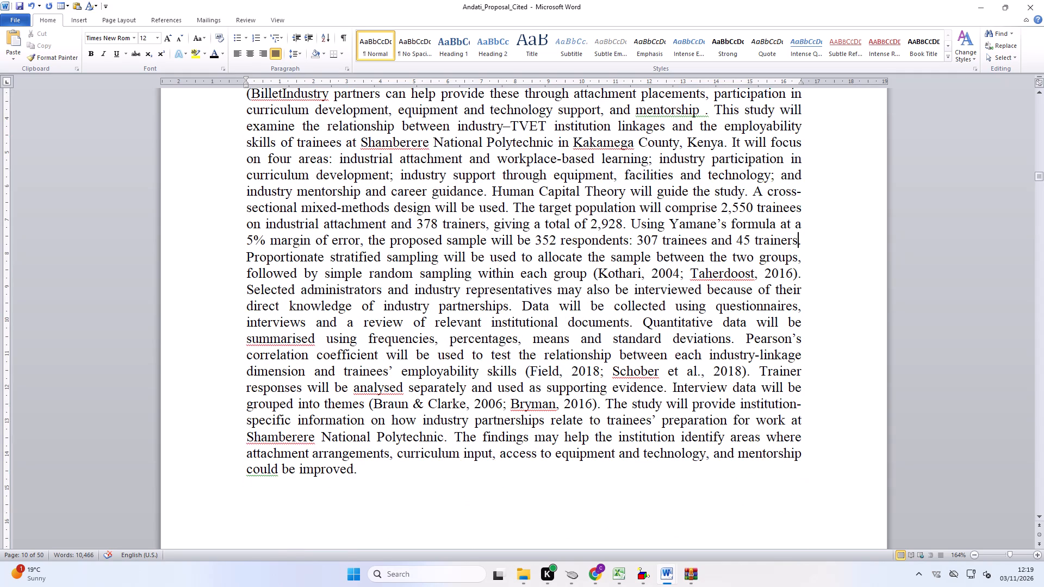
{"action": "left_click", "coordinate": [747, 373]}
{"action": "key", "text": "BackSpace"}
{"action": "key", "text": "BackSpace"}
{"action": "key", "text": "BackSpace"}
{"action": "key", "text": "BackSpace"}
{"action": "key", "text": "BackSpace"}
{"action": "key", "text": "BackSpace"}
{"action": "key", "text": "BackSpace"}
{"action": "key", "text": "BackSpace"}
{"action": "key", "text": "BackSpace"}
{"action": "key", "text": "BackSpace"}
{"action": "key", "text": "BackSpace"}
{"action": "key", "text": "BackSpace"}
{"action": "key", "text": "BackSpace"}
{"action": "key", "text": "BackSpace"}
{"action": "key", "text": "BackSpace"}
{"action": "key", "text": "BackSpace"}
{"action": "key", "text": "BackSpace"}
{"action": "key", "text": "BackSpace"}
{"action": "key", "text": "BackSpace"}
{"action": "key", "text": "BackSpace"}
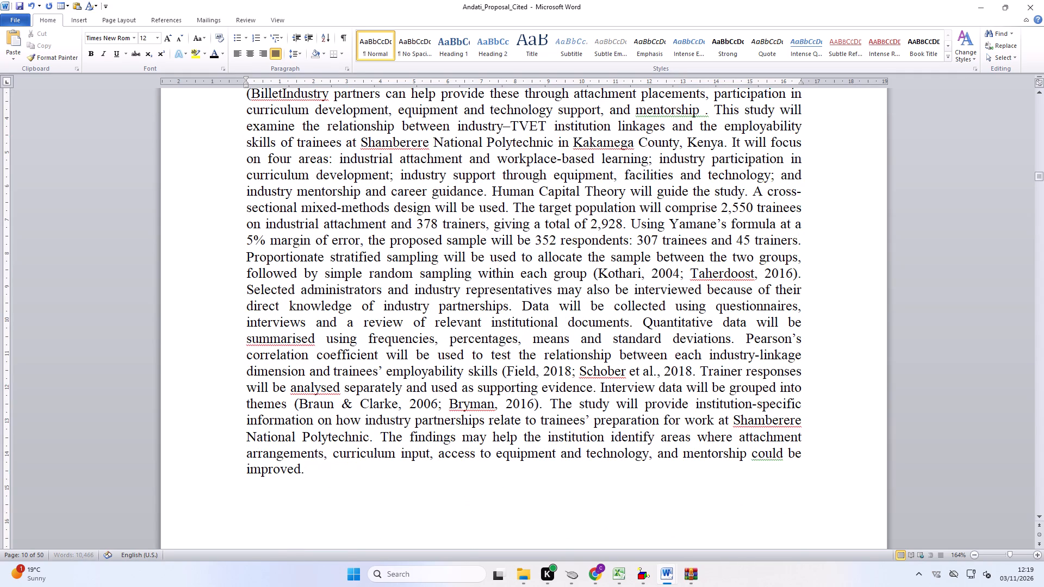
{"action": "key", "text": "BackSpace"}
{"action": "key", "text": "BackSpace"}
{"action": "key", "text": "BackSpace"}
{"action": "key", "text": "BackSpace"}
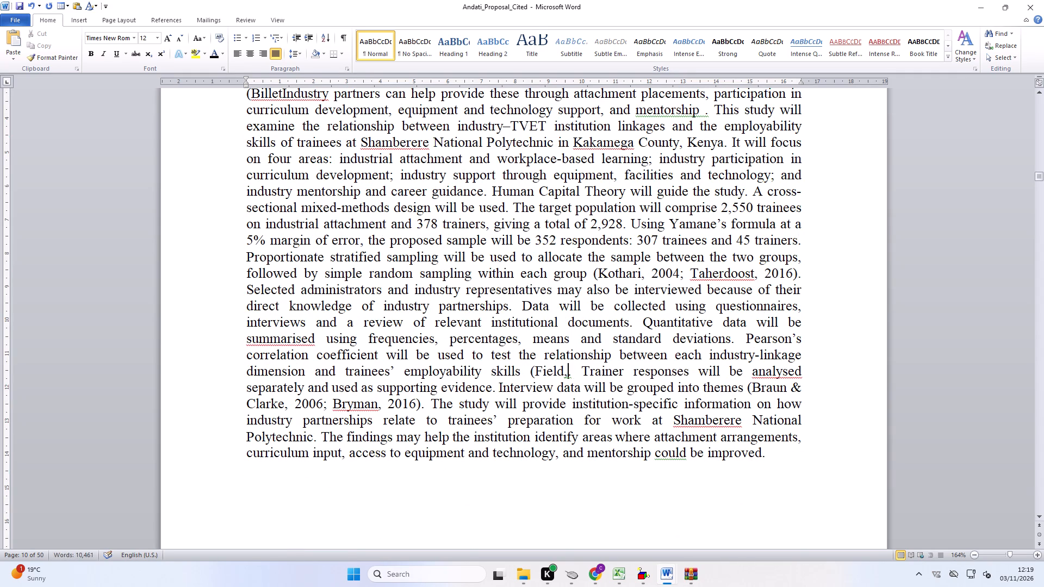
{"action": "key", "text": "BackSpace"}
{"action": "key", "text": "BackSpace"}
{"action": "key", "text": "BackSpace"}
{"action": "key", "text": "BackSpace"}
{"action": "key", "text": "BackSpace"}
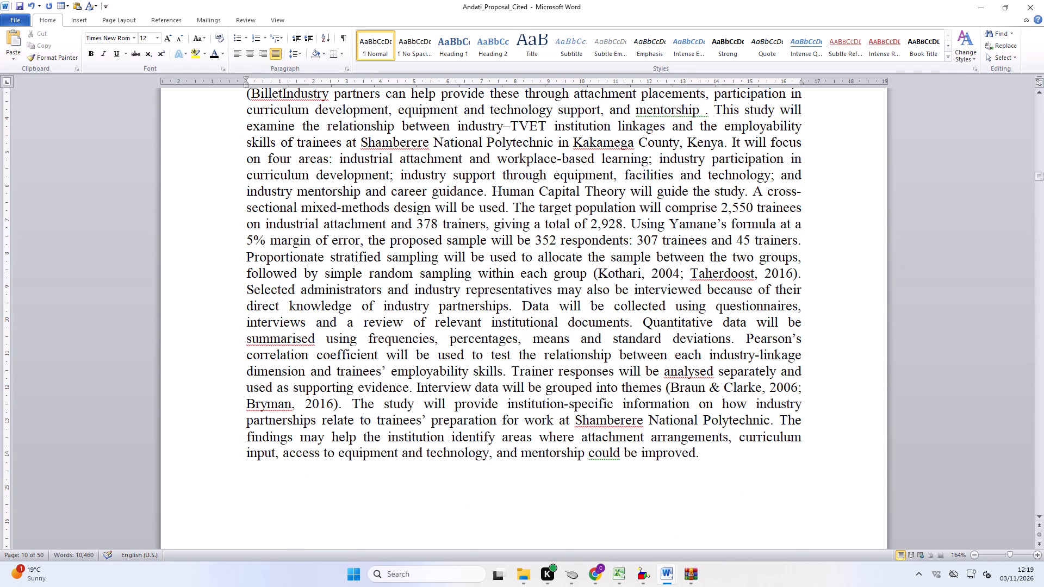
Delete the citation "(Kothari, 2004; Taherdoost, 2016)" and its preceding space from the abstract's stratified sampling sentence, keeping the full stop.
{"action": "left_click", "coordinate": [798, 276]}
{"action": "key", "text": "BackSpace"}
{"action": "key", "text": "BackSpace"}
{"action": "key", "text": "BackSpace"}
{"action": "key", "text": "BackSpace"}
{"action": "key", "text": "BackSpace"}
{"action": "key", "text": "BackSpace"}
{"action": "key", "text": "BackSpace"}
{"action": "key", "text": "BackSpace"}
{"action": "key", "text": "BackSpace"}
{"action": "key", "text": "BackSpace"}
{"action": "key", "text": "BackSpace"}
{"action": "key", "text": "BackSpace"}
{"action": "key", "text": "BackSpace"}
{"action": "key", "text": "BackSpace"}
{"action": "key", "text": "BackSpace"}
{"action": "key", "text": "BackSpace"}
{"action": "key", "text": "BackSpace"}
{"action": "key", "text": "BackSpace"}
{"action": "key", "text": "BackSpace"}
{"action": "key", "text": "BackSpace"}
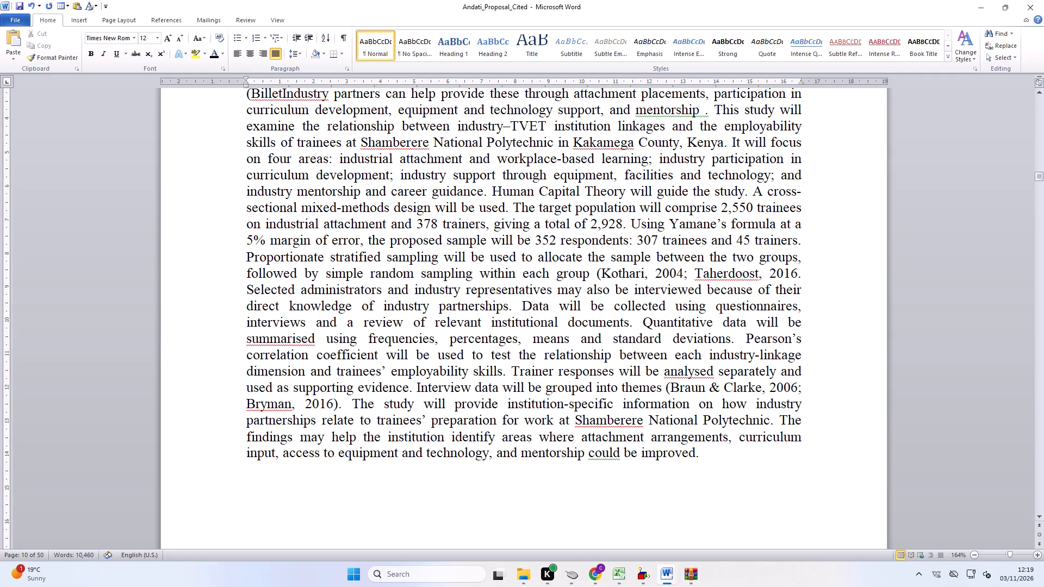
{"action": "key", "text": "BackSpace"}
{"action": "key", "text": "BackSpace"}
{"action": "key", "text": "BackSpace"}
{"action": "key", "text": "BackSpace"}
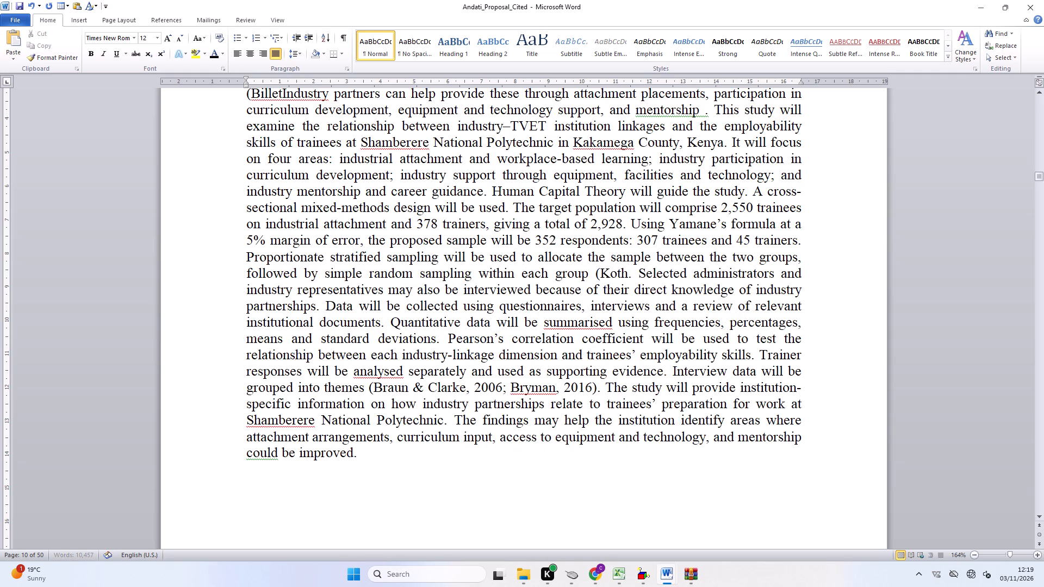
{"action": "key", "text": "BackSpace"}
{"action": "key", "text": "BackSpace"}
{"action": "key", "text": "BackSpace"}
{"action": "key", "text": "BackSpace"}
{"action": "key", "text": "BackSpace"}
{"action": "key", "text": "BackSpace"}
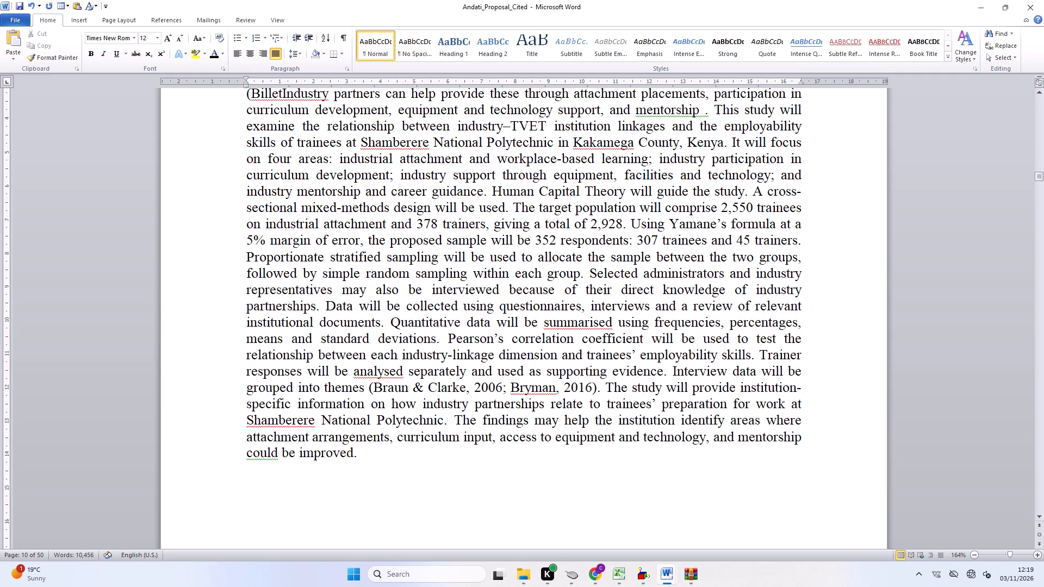
Delete the citation "(Braun & Clarke, 2006; Bryman, 2016)" from the abstract's interview data sentence, keeping the full stop.
{"action": "left_click", "coordinate": [600, 390]}
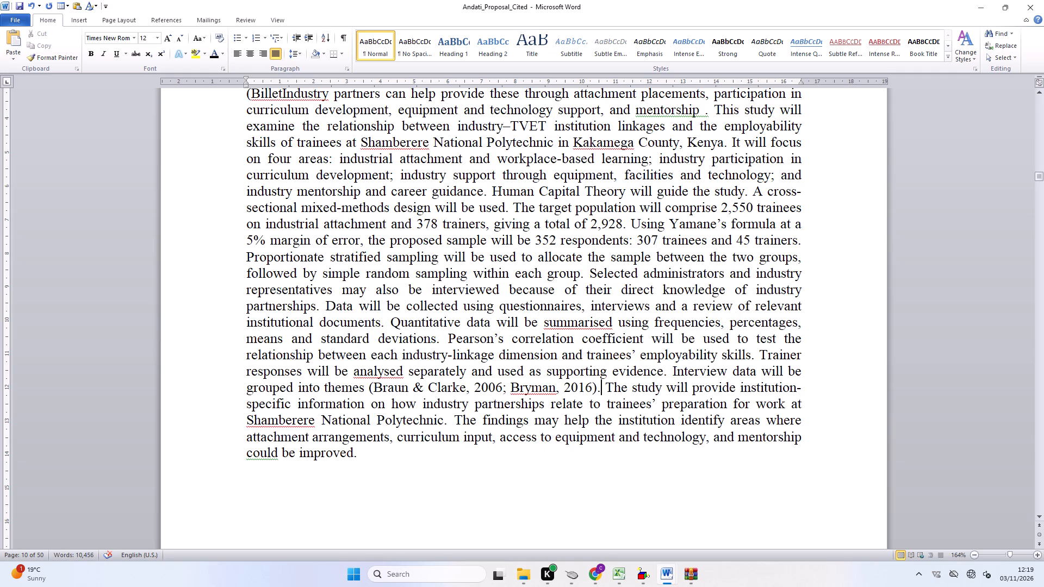
{"action": "left_click", "coordinate": [596, 390]}
{"action": "key", "text": "BackSpace"}
{"action": "key", "text": "BackSpace"}
{"action": "key", "text": "BackSpace"}
{"action": "key", "text": "BackSpace"}
{"action": "key", "text": "BackSpace"}
{"action": "key", "text": "BackSpace"}
{"action": "key", "text": "BackSpace"}
{"action": "key", "text": "BackSpace"}
{"action": "key", "text": "BackSpace"}
{"action": "key", "text": "BackSpace"}
{"action": "key", "text": "BackSpace"}
{"action": "key", "text": "BackSpace"}
{"action": "key", "text": "BackSpace"}
{"action": "key", "text": "BackSpace"}
{"action": "key", "text": "BackSpace"}
{"action": "key", "text": "BackSpace"}
{"action": "key", "text": "BackSpace"}
{"action": "key", "text": "BackSpace"}
{"action": "key", "text": "BackSpace"}
{"action": "key", "text": "BackSpace"}
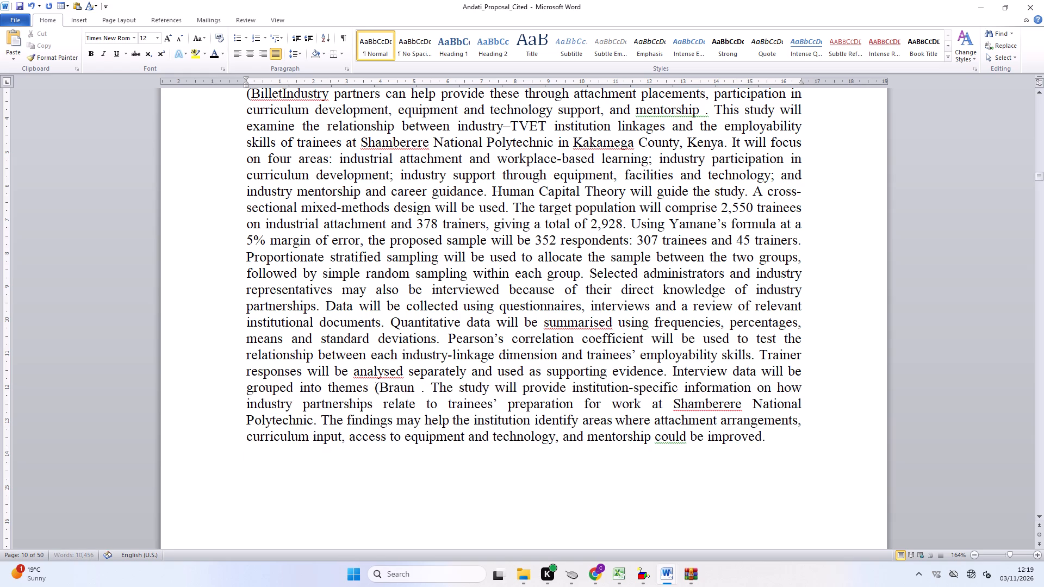
{"action": "key", "text": "BackSpace"}
{"action": "key", "text": "BackSpace"}
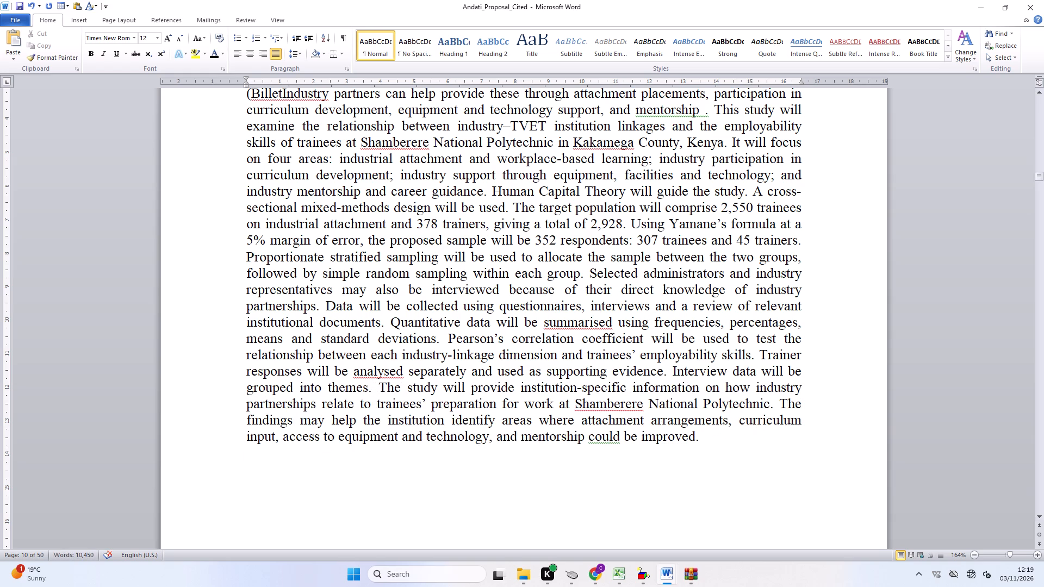
{"action": "key", "text": "BackSpace"}
Set the line spacing of the whole abstract body text to 1.0.
{"action": "scroll", "coordinate": [728, 402], "scroll_direction": "up", "scroll_amount": 6}
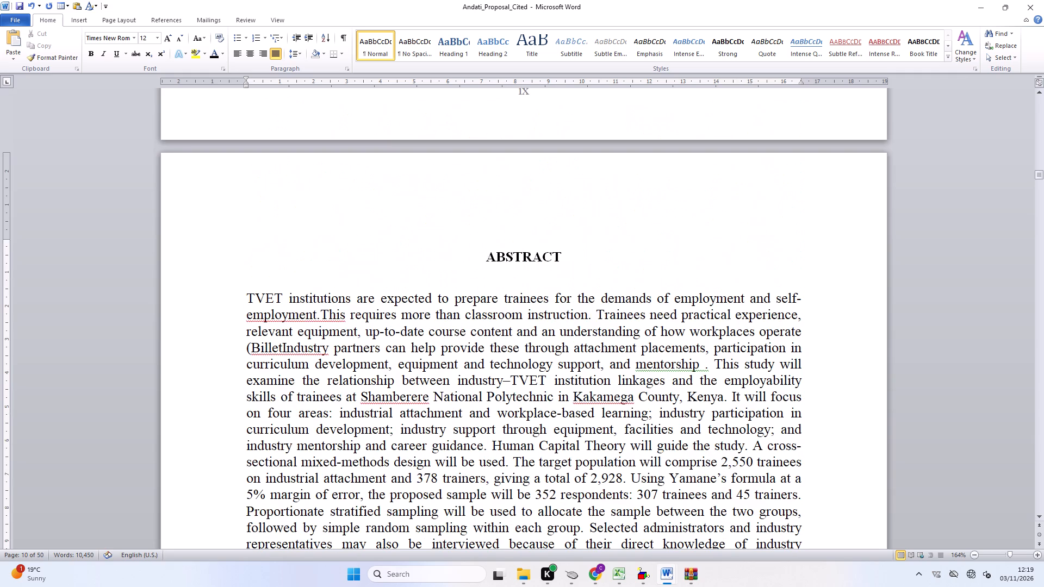
{"action": "scroll", "coordinate": [730, 402], "scroll_direction": "down", "scroll_amount": 5}
{"action": "left_click_drag", "start_coordinate": [711, 476], "coordinate": [314, 136]}
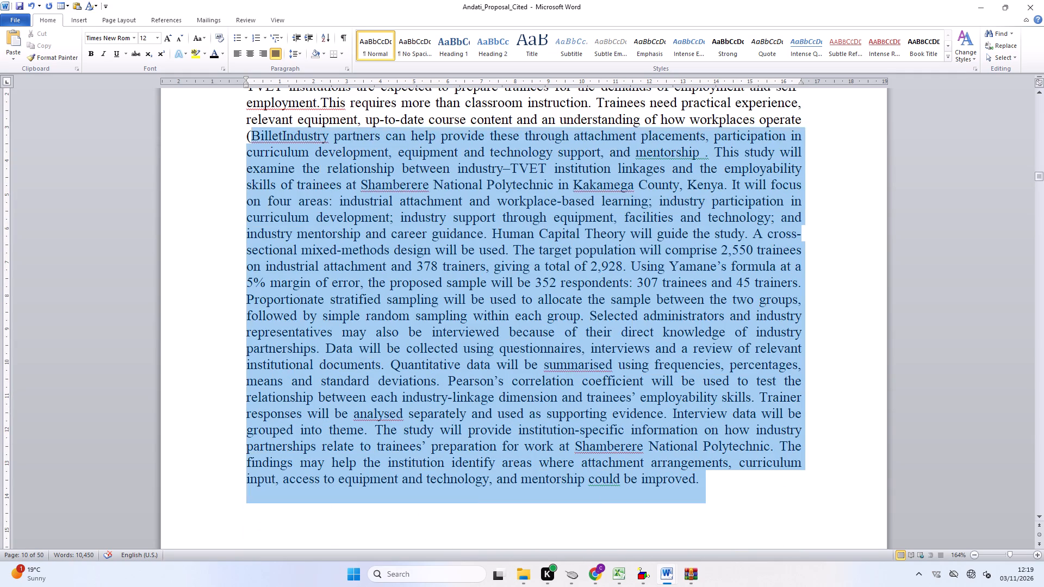
{"action": "left_click_drag", "start_coordinate": [314, 136], "coordinate": [250, 184]}
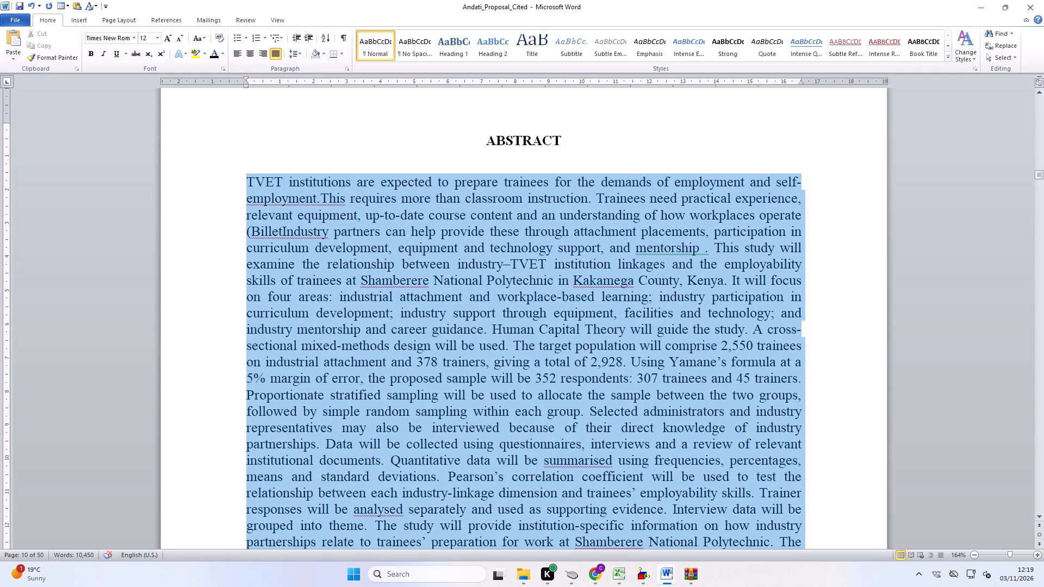
{"action": "left_click_drag", "start_coordinate": [250, 184], "coordinate": [250, 185]}
{"action": "left_click", "coordinate": [302, 55]}
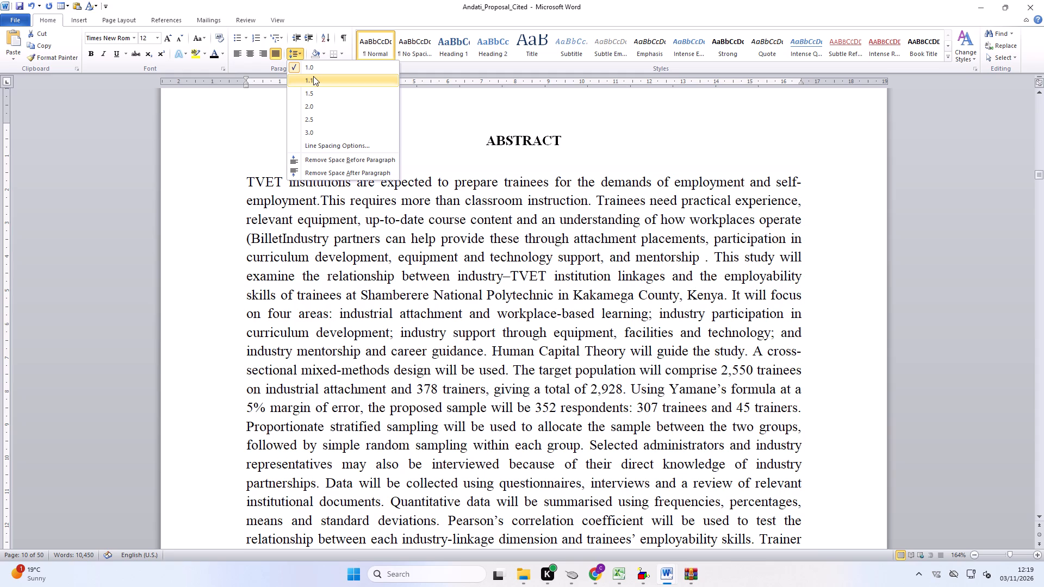
{"action": "left_click", "coordinate": [312, 68]}
{"action": "left_click", "coordinate": [527, 336]}
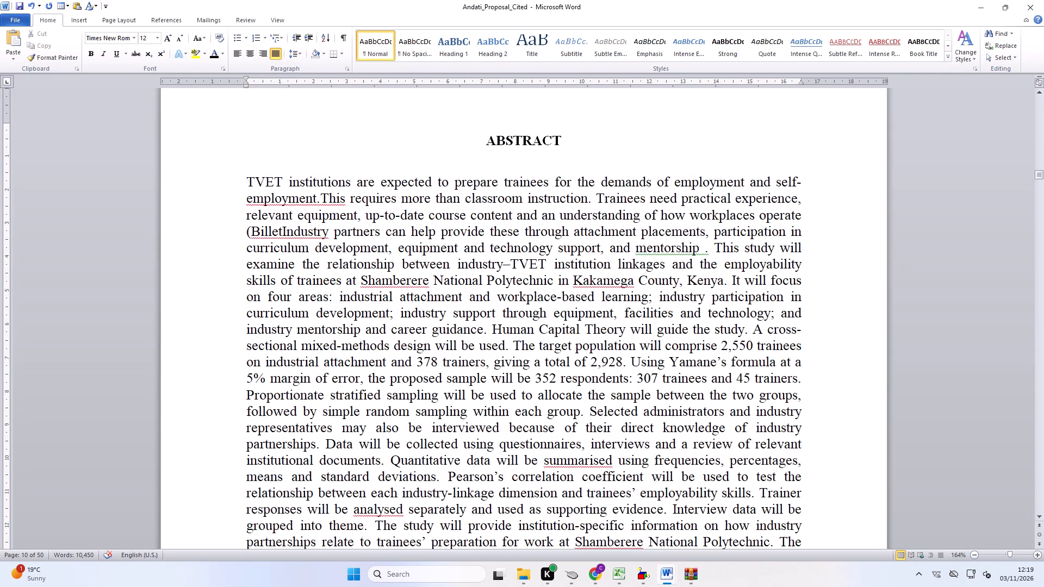
Insert two empty lines before the heading "1.7 Significance of the Study" to move it onto the next page with its text.
{"action": "scroll", "coordinate": [661, 366], "scroll_direction": "down", "scroll_amount": 18}
{"action": "scroll", "coordinate": [661, 369], "scroll_direction": "down", "scroll_amount": 11}
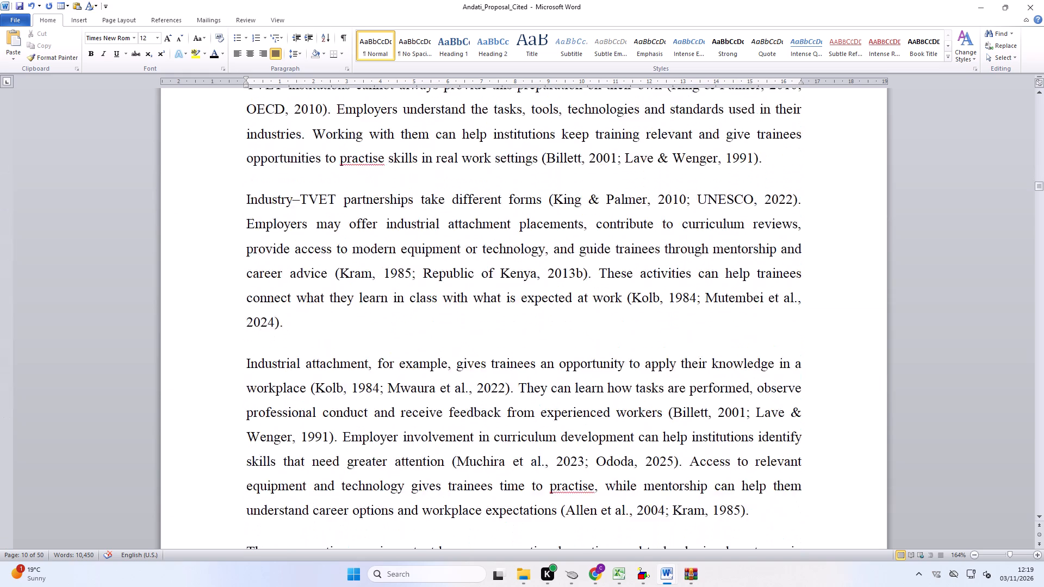
{"action": "scroll", "coordinate": [661, 365], "scroll_direction": "down", "scroll_amount": 2}
{"action": "scroll", "coordinate": [661, 365], "scroll_direction": "up", "scroll_amount": 3}
{"action": "scroll", "coordinate": [660, 364], "scroll_direction": "down", "scroll_amount": 20}
{"action": "scroll", "coordinate": [660, 364], "scroll_direction": "down", "scroll_amount": 10}
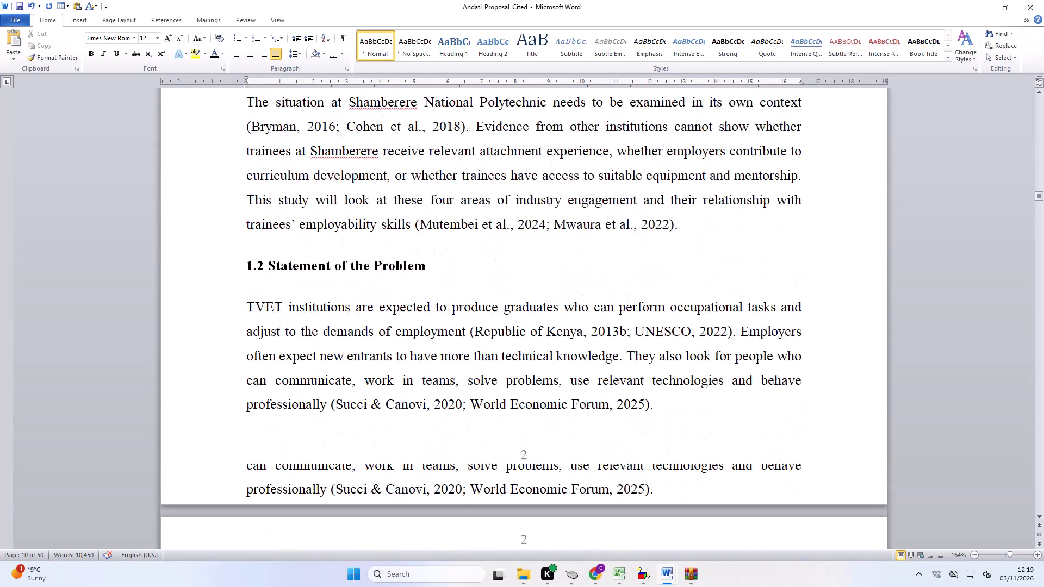
{"action": "scroll", "coordinate": [667, 331], "scroll_direction": "down", "scroll_amount": 20}
{"action": "scroll", "coordinate": [667, 331], "scroll_direction": "down", "scroll_amount": 20}
{"action": "scroll", "coordinate": [667, 331], "scroll_direction": "down", "scroll_amount": 13}
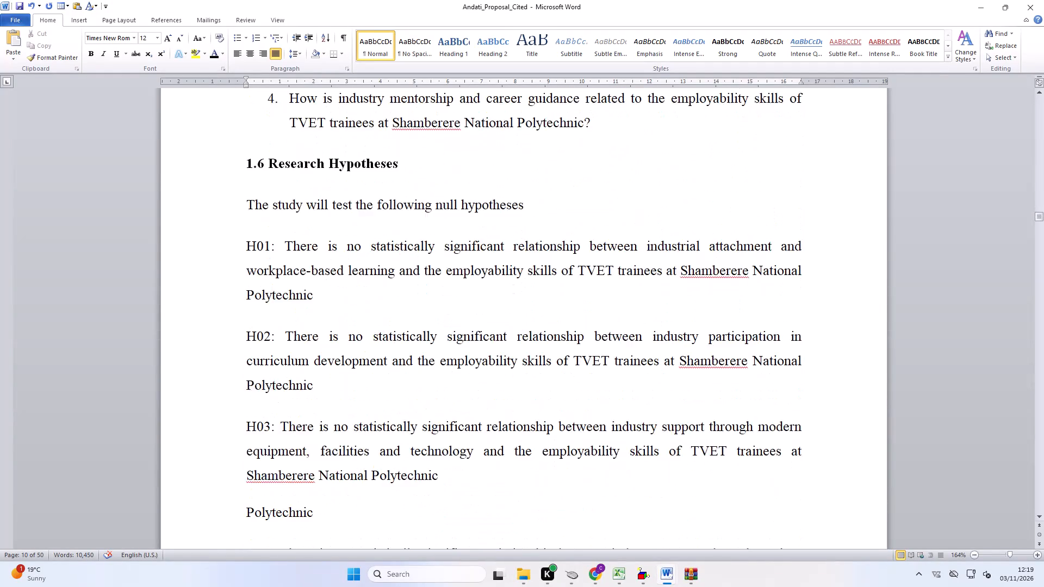
{"action": "scroll", "coordinate": [648, 331], "scroll_direction": "down", "scroll_amount": 16}
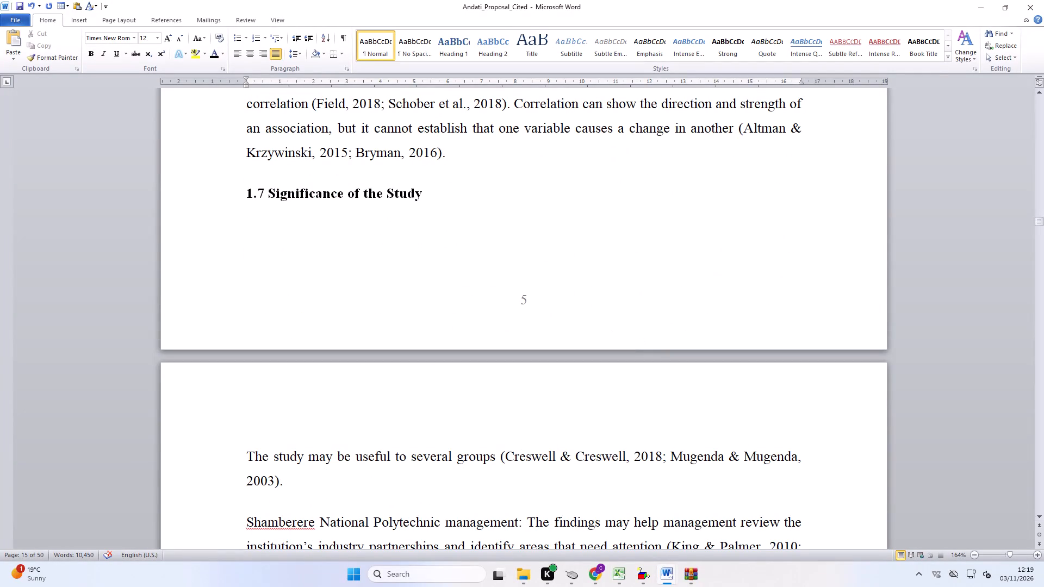
{"action": "left_click", "coordinate": [243, 193]}
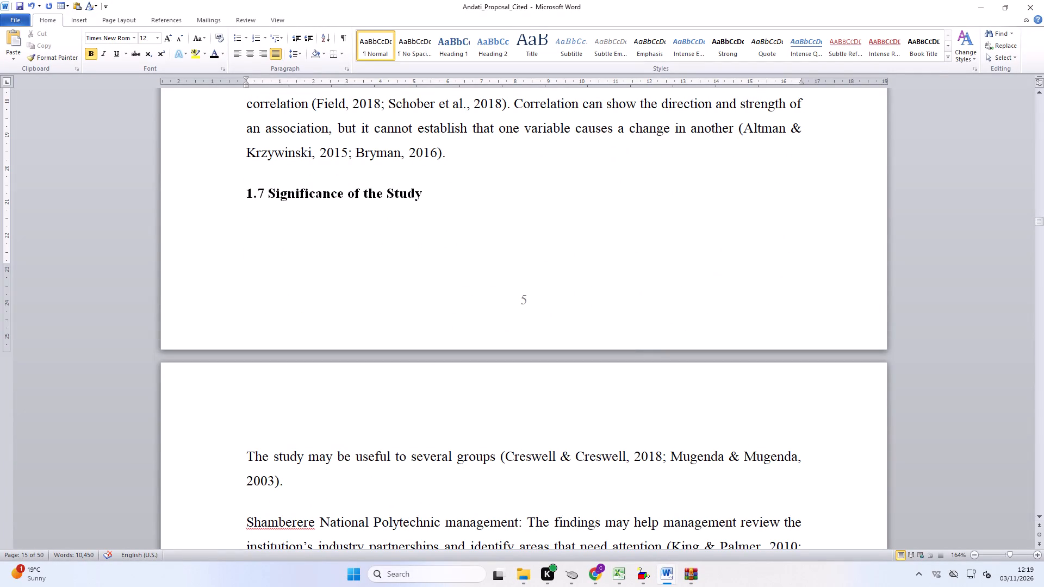
{"action": "key", "text": "Return"}
{"action": "key", "text": "Return"}
Delete the citation "(King & Palmer, 2010; UNESCO, 2022)" from the management paragraph in section 1.7, so the sentence ends "need attention.".
{"action": "scroll", "coordinate": [329, 205], "scroll_direction": "down", "scroll_amount": 12}
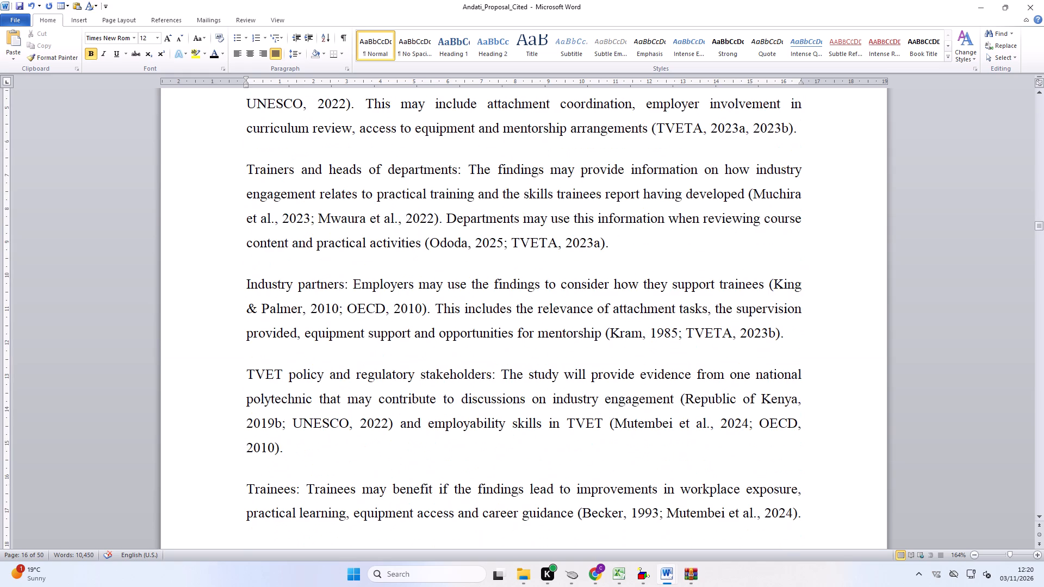
{"action": "scroll", "coordinate": [343, 211], "scroll_direction": "up", "scroll_amount": 5}
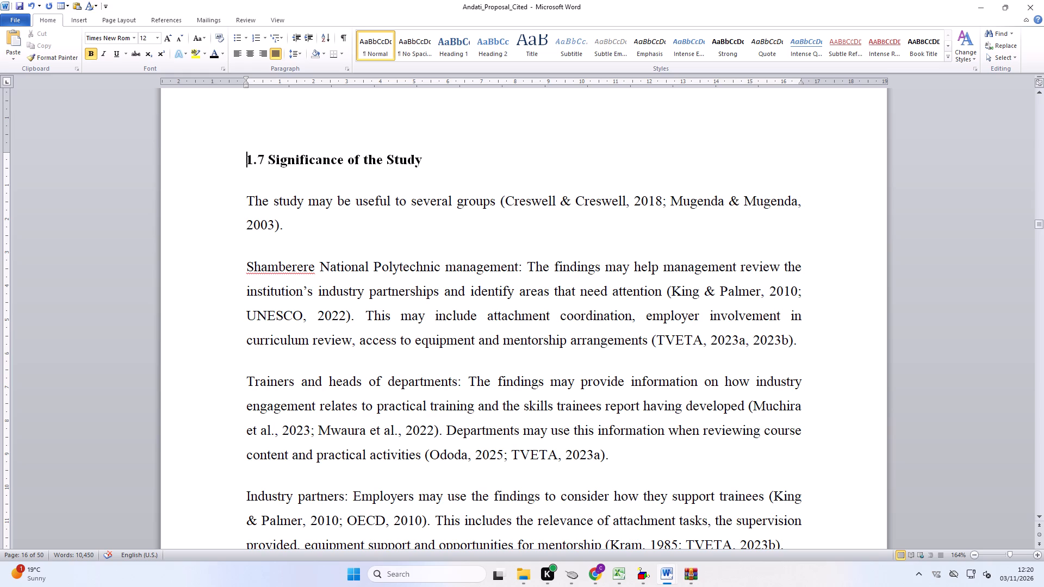
{"action": "left_click_drag", "start_coordinate": [666, 290], "coordinate": [666, 295]}
{"action": "left_click_drag", "start_coordinate": [666, 295], "coordinate": [361, 316]}
{"action": "left_click", "coordinate": [358, 313]}
{"action": "left_click", "coordinate": [351, 315]}
{"action": "key", "text": "BackSpace"}
{"action": "key", "text": "BackSpace"}
{"action": "key", "text": "BackSpace"}
{"action": "key", "text": "BackSpace"}
{"action": "key", "text": "BackSpace"}
{"action": "key", "text": "BackSpace"}
{"action": "key", "text": "BackSpace"}
{"action": "key", "text": "BackSpace"}
{"action": "key", "text": "BackSpace"}
{"action": "key", "text": "BackSpace"}
{"action": "key", "text": "BackSpace"}
{"action": "key", "text": "BackSpace"}
{"action": "key", "text": "BackSpace"}
{"action": "key", "text": "BackSpace"}
{"action": "key", "text": "BackSpace"}
{"action": "key", "text": "BackSpace"}
{"action": "key", "text": "BackSpace"}
{"action": "key", "text": "BackSpace"}
{"action": "key", "text": "BackSpace"}
{"action": "key", "text": "BackSpace"}
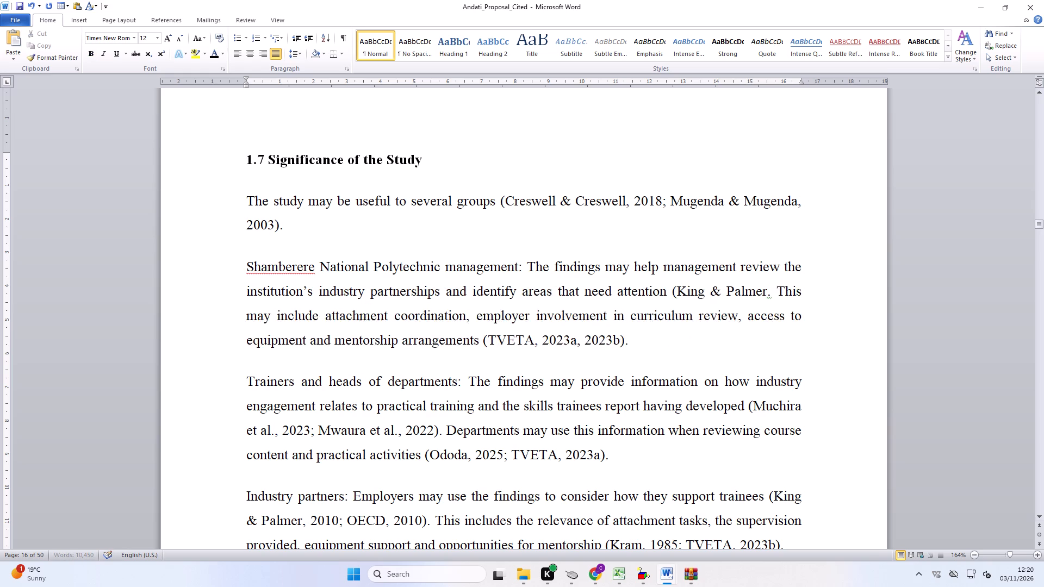
{"action": "key", "text": "BackSpace"}
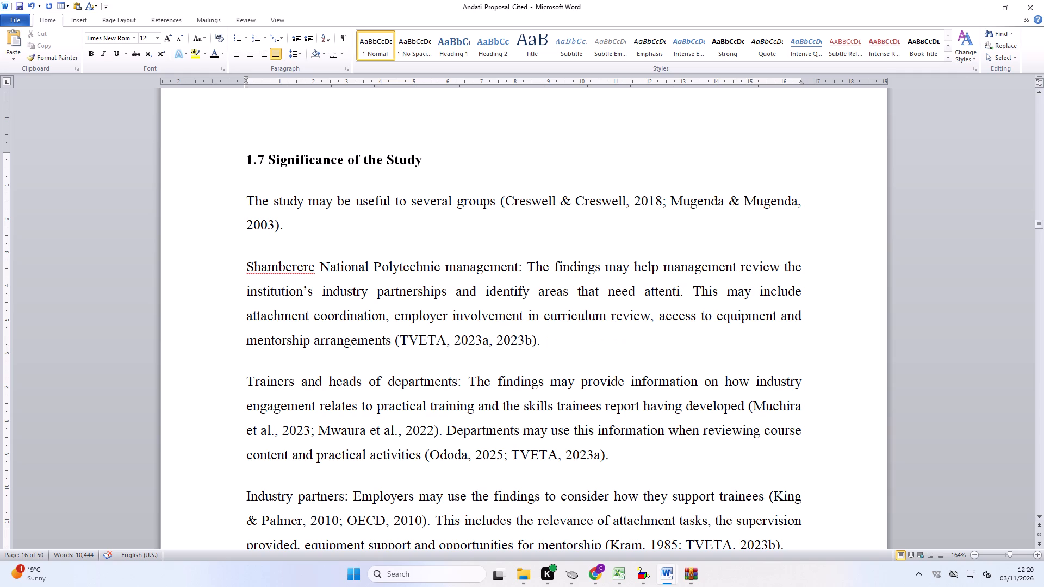
{"action": "key", "text": "o"}
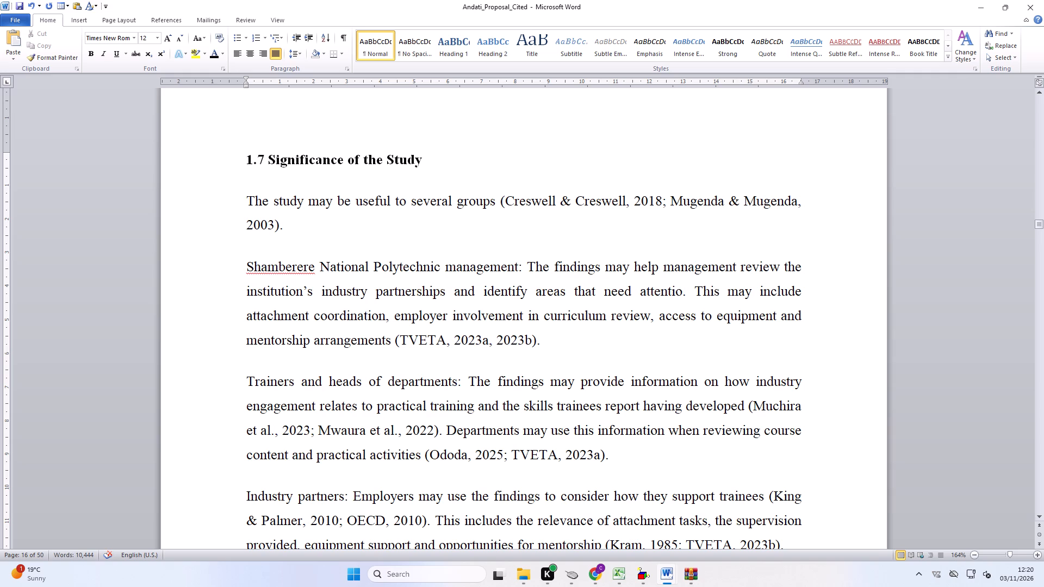
{"action": "key", "text": "n"}
Delete the citation "(TVETA, 2023a, 2023b)" at the end of the management paragraph, keeping the full stop.
{"action": "left_click", "coordinate": [537, 344]}
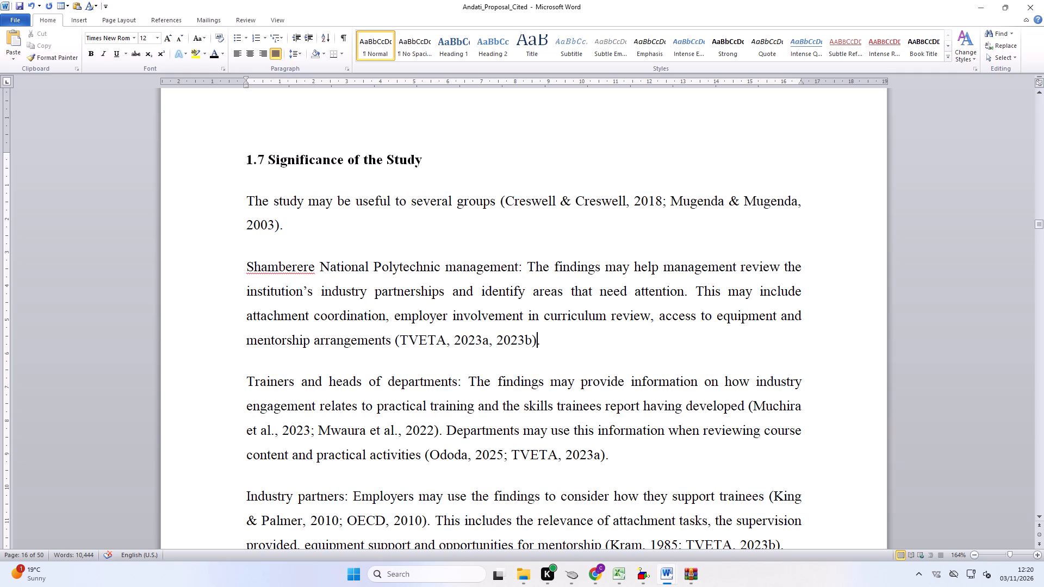
{"action": "key", "text": "BackSpace"}
{"action": "key", "text": "BackSpace"}
{"action": "key", "text": "BackSpace"}
{"action": "key", "text": "BackSpace"}
{"action": "key", "text": "BackSpace"}
{"action": "key", "text": "BackSpace"}
{"action": "key", "text": "BackSpace"}
{"action": "key", "text": "BackSpace"}
{"action": "key", "text": "BackSpace"}
{"action": "key", "text": "BackSpace"}
{"action": "key", "text": "BackSpace"}
{"action": "key", "text": "BackSpace"}
{"action": "key", "text": "BackSpace"}
{"action": "key", "text": "BackSpace"}
{"action": "key", "text": "BackSpace"}
{"action": "key", "text": "BackSpace"}
{"action": "key", "text": "BackSpace"}
{"action": "key", "text": "BackSpace"}
{"action": "key", "text": "BackSpace"}
{"action": "key", "text": "BackSpace"}
{"action": "key", "text": "BackSpace"}
{"action": "key", "text": "BackSpace"}
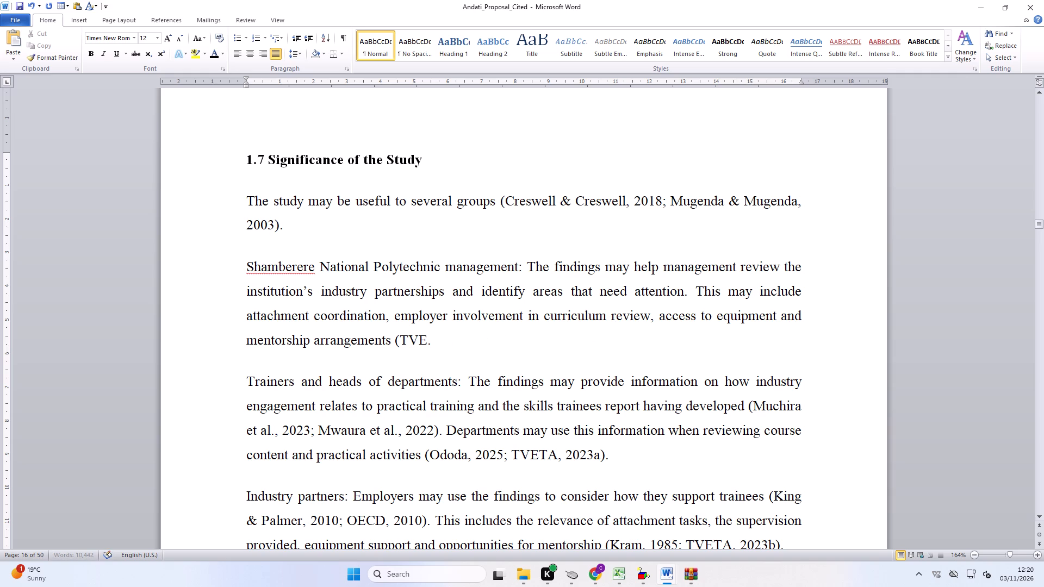
{"action": "key", "text": "BackSpace"}
Delete the citation "(Muchira et al., 2023; Mwaura et al., 2022)" and its preceding space after "having developed" in the trainers paragraph.
{"action": "left_click", "coordinate": [440, 431]}
{"action": "key", "text": "BackSpace"}
{"action": "key", "text": "BackSpace"}
{"action": "key", "text": "BackSpace"}
{"action": "key", "text": "BackSpace"}
{"action": "key", "text": "BackSpace"}
{"action": "key", "text": "BackSpace"}
{"action": "key", "text": "BackSpace"}
{"action": "key", "text": "BackSpace"}
{"action": "key", "text": "BackSpace"}
{"action": "key", "text": "BackSpace"}
{"action": "key", "text": "BackSpace"}
{"action": "key", "text": "BackSpace"}
{"action": "key", "text": "BackSpace"}
{"action": "key", "text": "BackSpace"}
{"action": "key", "text": "BackSpace"}
{"action": "key", "text": "BackSpace"}
{"action": "key", "text": "BackSpace"}
{"action": "key", "text": "BackSpace"}
{"action": "key", "text": "BackSpace"}
{"action": "key", "text": "BackSpace"}
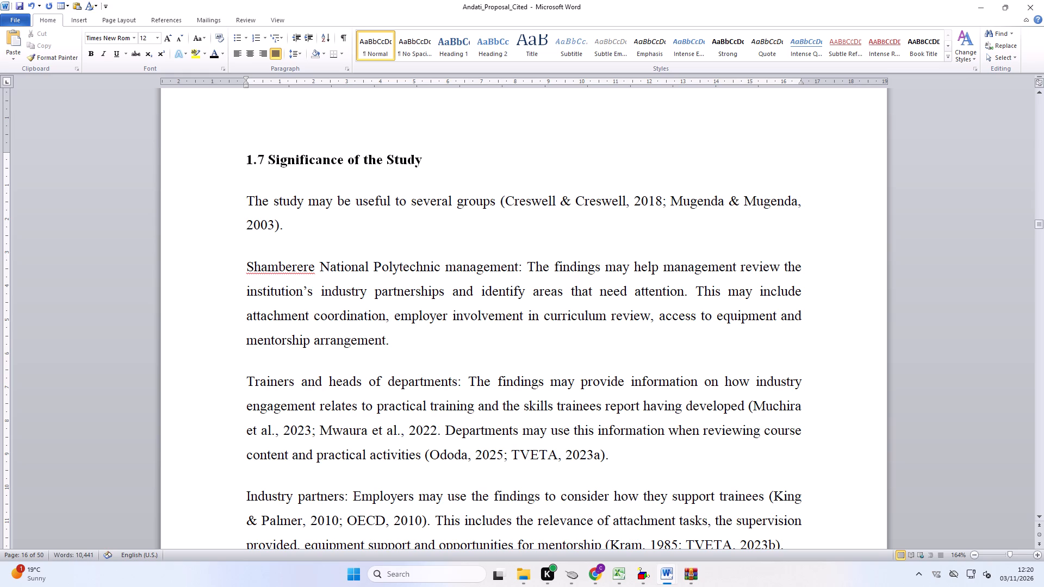
{"action": "key", "text": "BackSpace"}
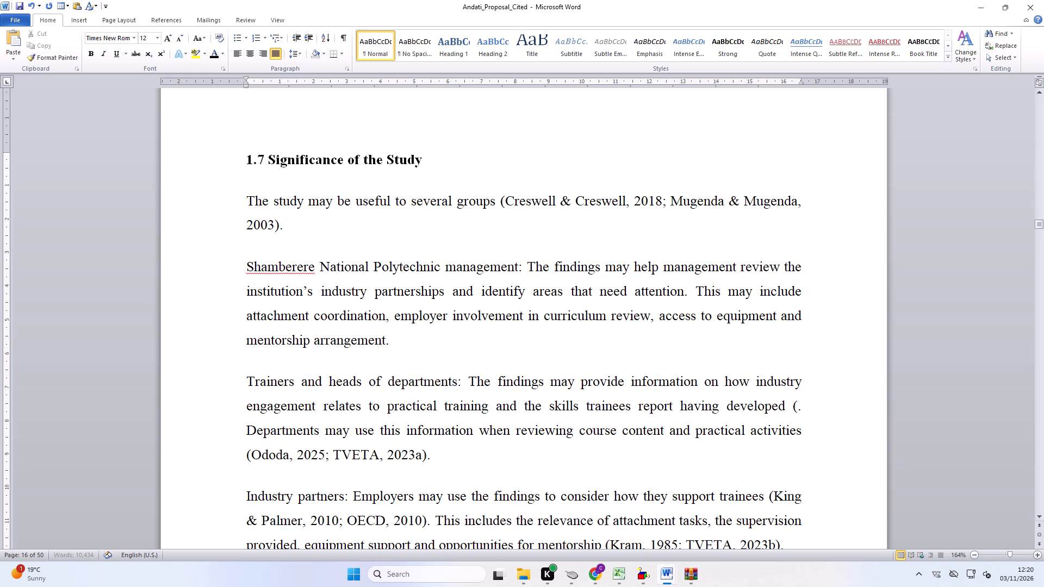
{"action": "key", "text": "BackSpace"}
{"action": "key", "text": "BackSpace"}
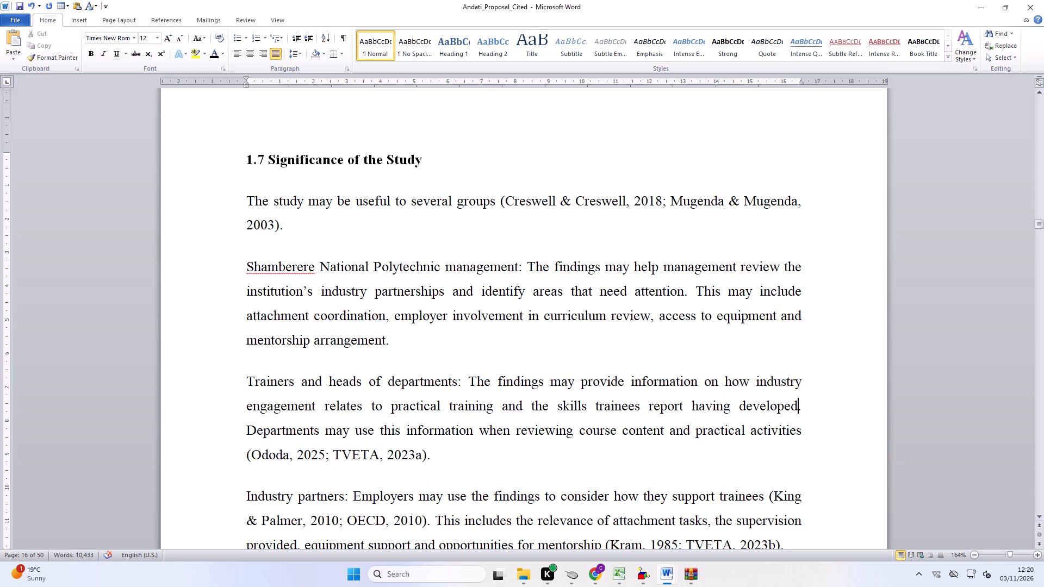
Delete the citation "(Ododa, 2025; TVETA, 2023a)" after "practical activities" in the trainers paragraph, keeping the full stop.
{"action": "left_click", "coordinate": [425, 461]}
{"action": "key", "text": "BackSpace"}
{"action": "key", "text": "BackSpace"}
{"action": "key", "text": "BackSpace"}
{"action": "key", "text": "BackSpace"}
{"action": "key", "text": "BackSpace"}
{"action": "key", "text": "BackSpace"}
{"action": "key", "text": "BackSpace"}
{"action": "key", "text": "BackSpace"}
{"action": "key", "text": "BackSpace"}
{"action": "key", "text": "BackSpace"}
{"action": "key", "text": "BackSpace"}
{"action": "key", "text": "BackSpace"}
{"action": "key", "text": "BackSpace"}
{"action": "key", "text": "BackSpace"}
{"action": "key", "text": "BackSpace"}
{"action": "key", "text": "BackSpace"}
{"action": "key", "text": "BackSpace"}
{"action": "key", "text": "BackSpace"}
{"action": "key", "text": "BackSpace"}
{"action": "key", "text": "BackSpace"}
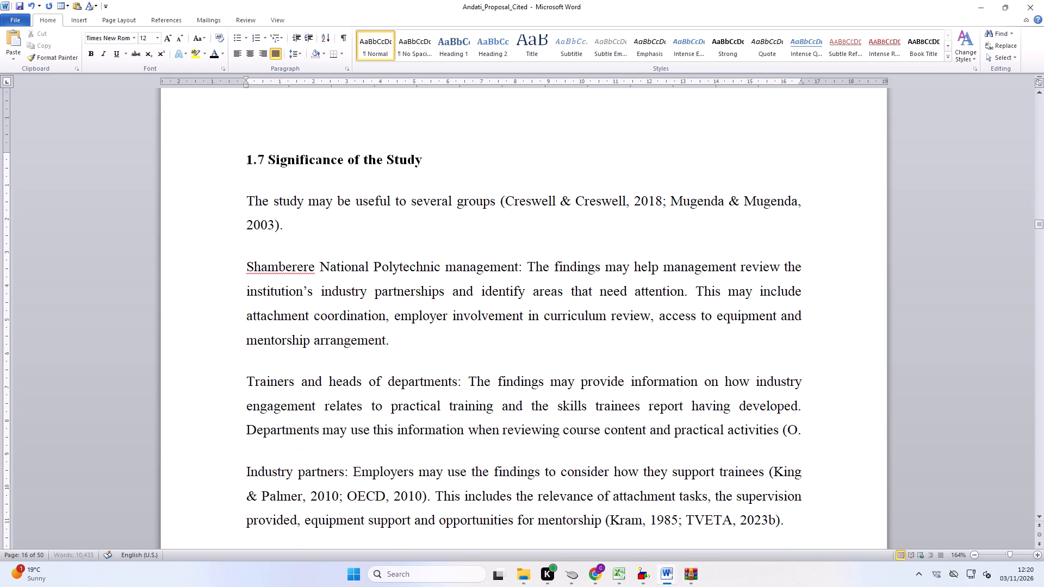
{"action": "key", "text": "BackSpace"}
{"action": "key", "text": "BackSpace"}
Delete the citation "(King & Palmer, 2010; OECD, 2010)" from the first sentence of the industry partners paragraph, keeping the full stop.
{"action": "scroll", "coordinate": [438, 460], "scroll_direction": "down", "scroll_amount": 2}
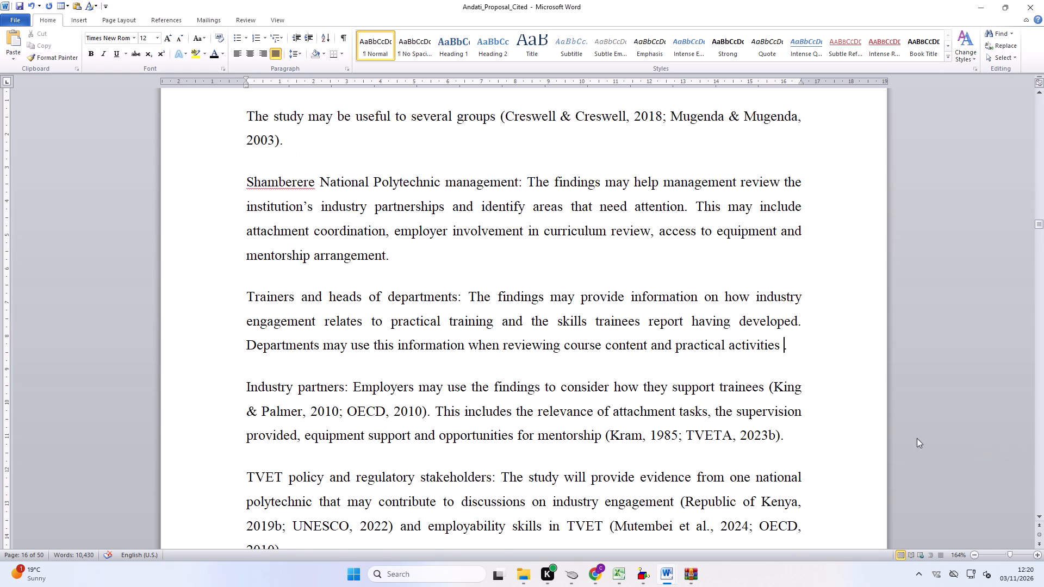
{"action": "left_click", "coordinate": [426, 411]}
{"action": "key", "text": "BackSpace"}
{"action": "key", "text": "BackSpace"}
{"action": "key", "text": "BackSpace"}
{"action": "key", "text": "BackSpace"}
{"action": "key", "text": "BackSpace"}
{"action": "key", "text": "BackSpace"}
{"action": "key", "text": "BackSpace"}
{"action": "key", "text": "BackSpace"}
{"action": "key", "text": "BackSpace"}
{"action": "key", "text": "BackSpace"}
{"action": "key", "text": "BackSpace"}
{"action": "key", "text": "BackSpace"}
{"action": "key", "text": "BackSpace"}
{"action": "key", "text": "BackSpace"}
{"action": "key", "text": "BackSpace"}
{"action": "key", "text": "BackSpace"}
{"action": "key", "text": "BackSpace"}
{"action": "key", "text": "BackSpace"}
{"action": "key", "text": "BackSpace"}
{"action": "key", "text": "BackSpace"}
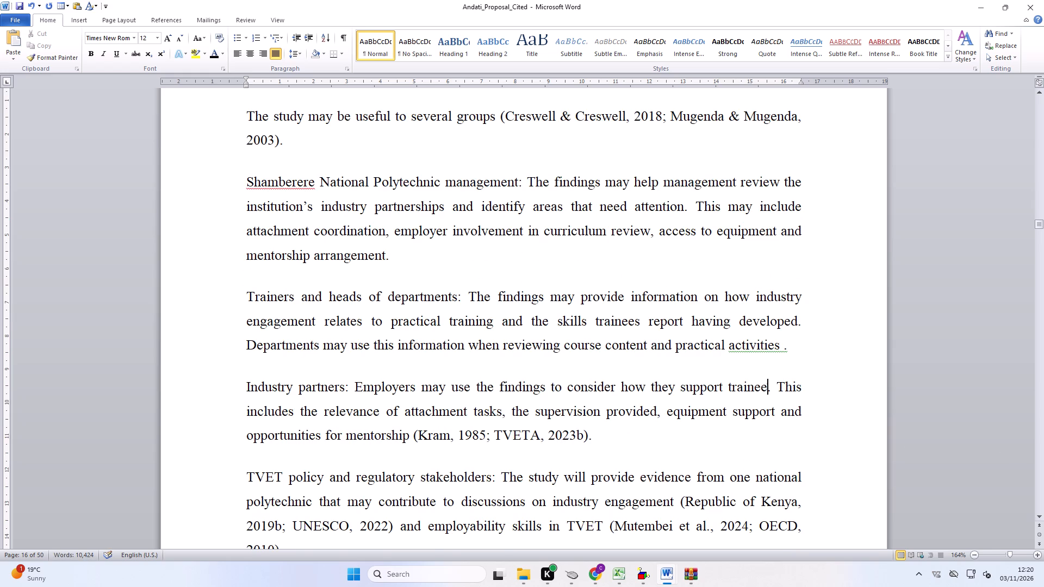
Delete the citation "(Kram, 1985; TVETA, 2023b)" after "opportunities for mentorship" in the industry partners paragraph, keeping the full stop.
{"action": "left_click", "coordinate": [587, 434]}
{"action": "key", "text": "BackSpace"}
{"action": "key", "text": "BackSpace"}
{"action": "key", "text": "BackSpace"}
{"action": "key", "text": "BackSpace"}
{"action": "key", "text": "BackSpace"}
{"action": "key", "text": "BackSpace"}
{"action": "key", "text": "BackSpace"}
{"action": "key", "text": "BackSpace"}
{"action": "key", "text": "BackSpace"}
{"action": "key", "text": "BackSpace"}
{"action": "key", "text": "BackSpace"}
{"action": "key", "text": "BackSpace"}
{"action": "key", "text": "BackSpace"}
{"action": "key", "text": "BackSpace"}
{"action": "key", "text": "BackSpace"}
{"action": "key", "text": "BackSpace"}
{"action": "key", "text": "BackSpace"}
{"action": "key", "text": "BackSpace"}
{"action": "key", "text": "BackSpace"}
{"action": "key", "text": "BackSpace"}
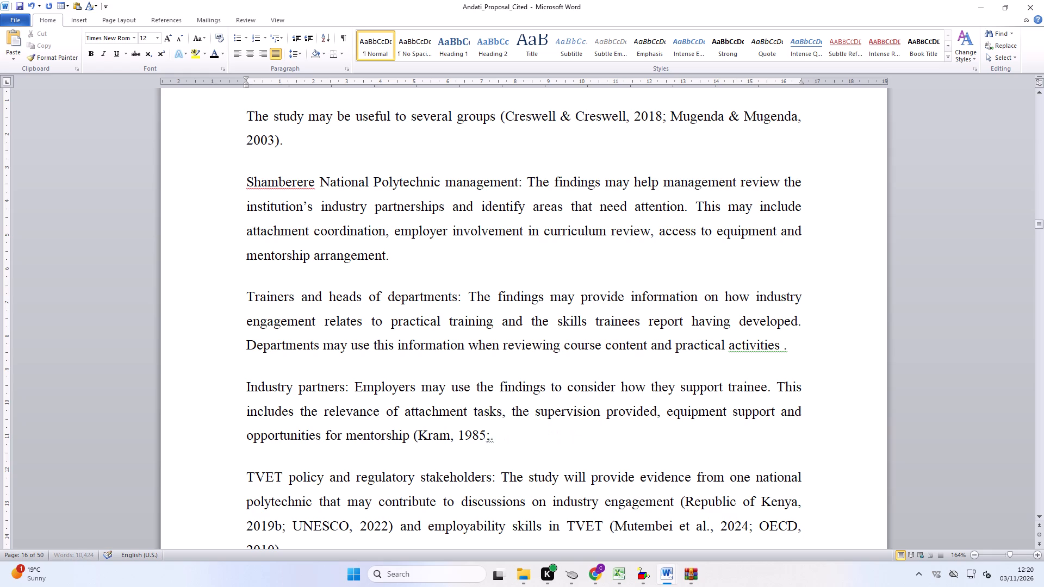
{"action": "key", "text": "BackSpace"}
{"action": "scroll", "coordinate": [605, 435], "scroll_direction": "down", "scroll_amount": 4}
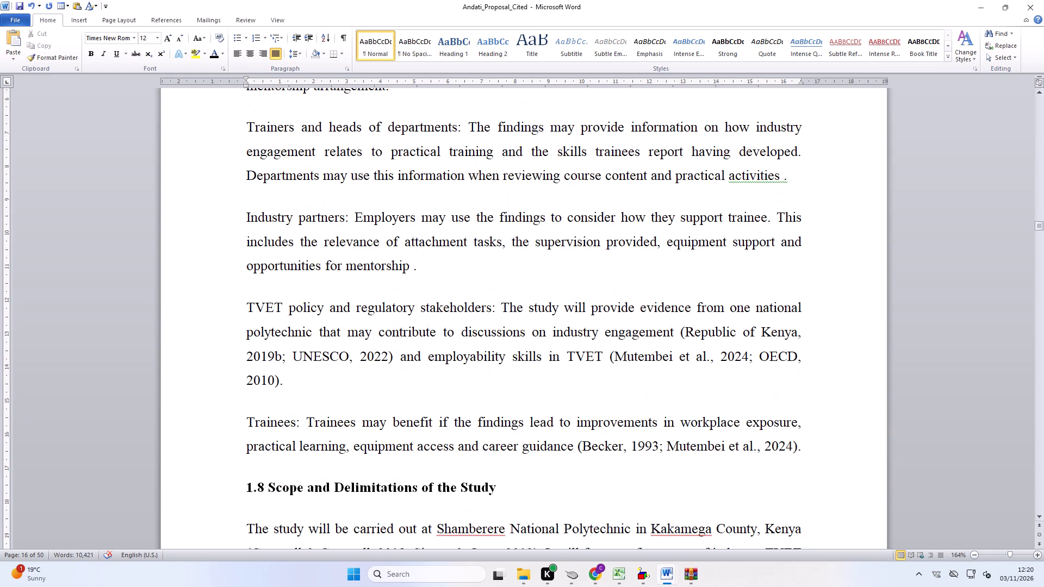
Delete "(Republic of Kenya, 2019b; UNESCO, 2022) and employability skills in TVET (Mutembei et al., 2024; OECD, 2010)" from the policy stakeholders paragraph, keeping the full stop.
{"action": "left_click", "coordinate": [278, 382]}
{"action": "key", "text": "BackSpace"}
{"action": "key", "text": "BackSpace"}
{"action": "key", "text": "BackSpace"}
{"action": "key", "text": "BackSpace"}
{"action": "key", "text": "BackSpace"}
{"action": "key", "text": "BackSpace"}
{"action": "key", "text": "BackSpace"}
{"action": "key", "text": "BackSpace"}
{"action": "key", "text": "BackSpace"}
{"action": "key", "text": "BackSpace"}
{"action": "key", "text": "BackSpace"}
{"action": "key", "text": "BackSpace"}
{"action": "key", "text": "BackSpace"}
{"action": "key", "text": "BackSpace"}
{"action": "key", "text": "BackSpace"}
{"action": "key", "text": "BackSpace"}
{"action": "key", "text": "BackSpace"}
{"action": "key", "text": "BackSpace"}
{"action": "key", "text": "BackSpace"}
{"action": "key", "text": "BackSpace"}
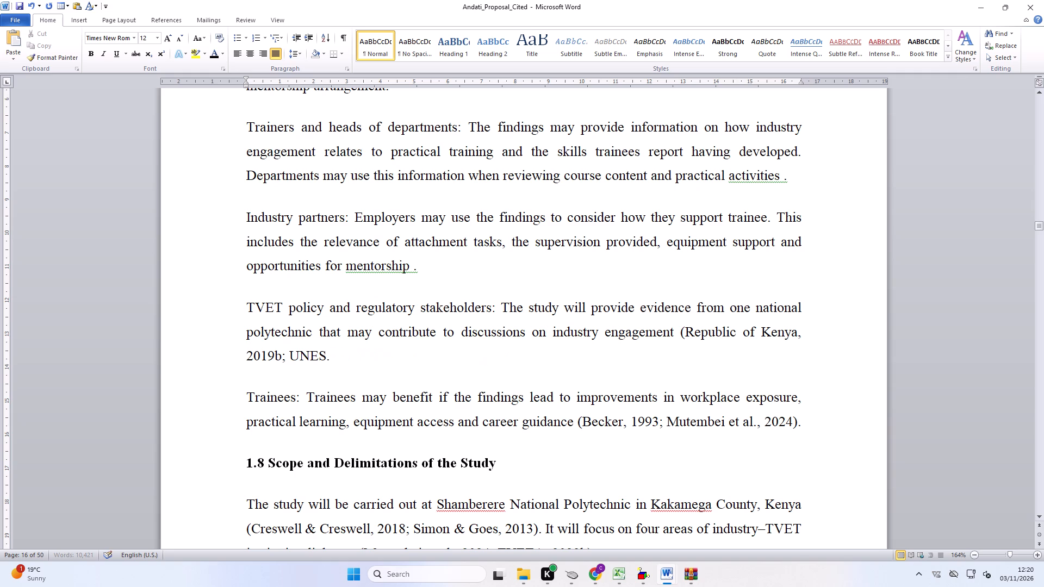
{"action": "key", "text": "BackSpace"}
{"action": "key", "text": "BackSpace"}
{"action": "key", "text": "BackSpace"}
{"action": "key", "text": "BackSpace"}
{"action": "key", "text": "BackSpace"}
{"action": "key", "text": "BackSpace"}
{"action": "key", "text": "BackSpace"}
{"action": "key", "text": "BackSpace"}
{"action": "key", "text": "BackSpace"}
{"action": "key", "text": "BackSpace"}
{"action": "key", "text": "BackSpace"}
{"action": "key", "text": "BackSpace"}
{"action": "key", "text": "BackSpace"}
{"action": "key", "text": "BackSpace"}
{"action": "key", "text": "BackSpace"}
{"action": "key", "text": "BackSpace"}
{"action": "key", "text": "BackSpace"}
{"action": "key", "text": "BackSpace"}
{"action": "key", "text": "BackSpace"}
{"action": "key", "text": "BackSpace"}
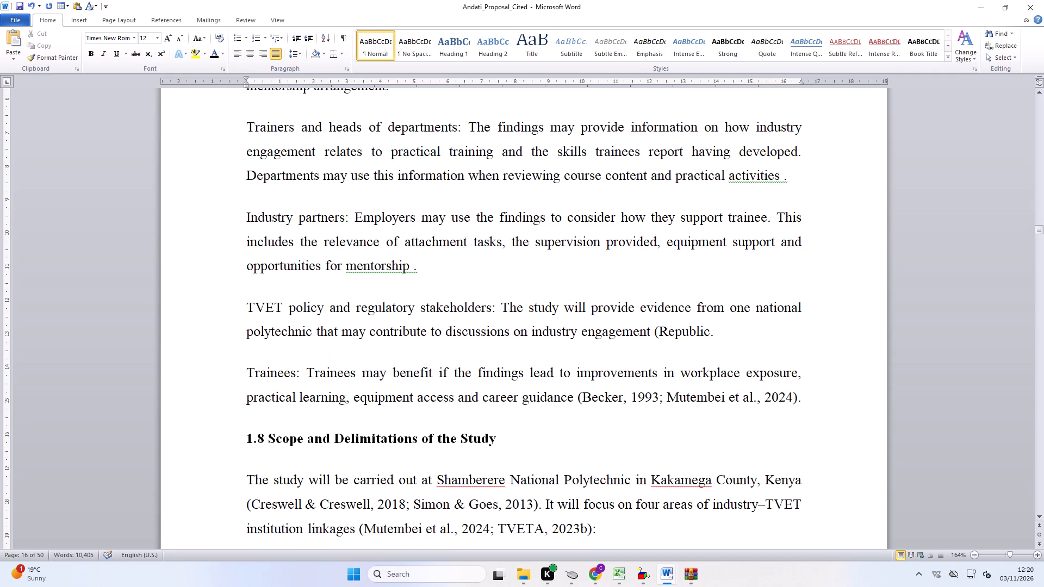
Delete the citation "(Becker, 1993; Mutembei et al., 2024)" and its preceding space after "career guidance" in the trainees paragraph.
{"action": "left_click", "coordinate": [799, 397]}
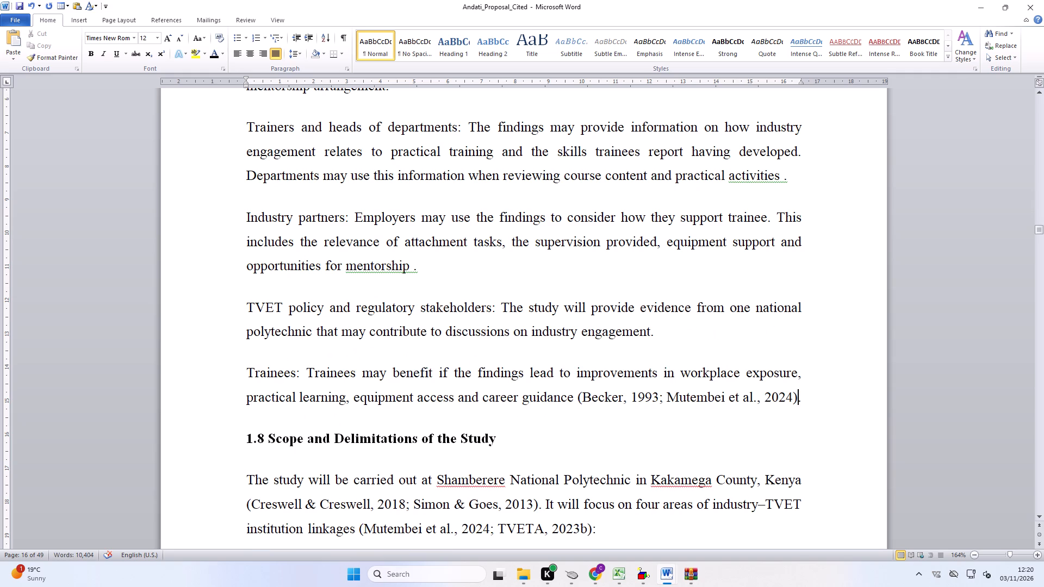
{"action": "key", "text": "BackSpace"}
{"action": "key", "text": "BackSpace"}
{"action": "key", "text": "BackSpace"}
{"action": "key", "text": "BackSpace"}
{"action": "key", "text": "BackSpace"}
{"action": "key", "text": "BackSpace"}
{"action": "key", "text": "BackSpace"}
{"action": "key", "text": "BackSpace"}
{"action": "key", "text": "BackSpace"}
{"action": "key", "text": "BackSpace"}
{"action": "key", "text": "BackSpace"}
{"action": "key", "text": "BackSpace"}
{"action": "key", "text": "BackSpace"}
{"action": "key", "text": "BackSpace"}
{"action": "key", "text": "BackSpace"}
{"action": "key", "text": "BackSpace"}
{"action": "key", "text": "BackSpace"}
{"action": "key", "text": "BackSpace"}
{"action": "key", "text": "BackSpace"}
{"action": "key", "text": "BackSpace"}
{"action": "key", "text": "BackSpace"}
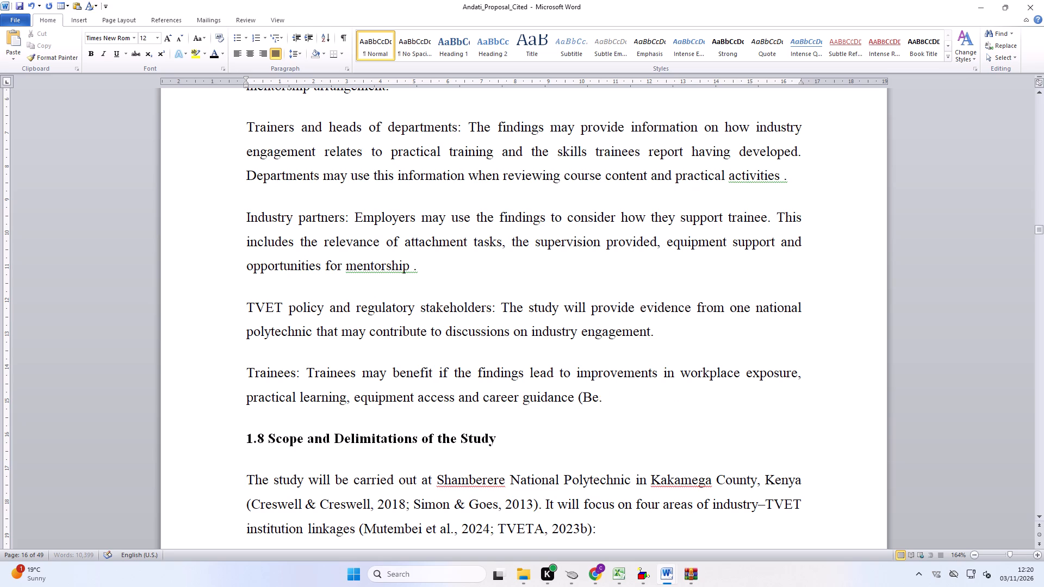
{"action": "key", "text": "BackSpace"}
{"action": "key", "text": "BackSpace"}
{"action": "key", "text": "BackSpace"}
{"action": "key", "text": "BackSpace"}
Delete the citation "(Creswell & Creswell, 2018; Simon & Goes, 2013)" and its preceding space after "Kenya" in section 1.8, keeping the full stop.
{"action": "scroll", "coordinate": [780, 401], "scroll_direction": "down", "scroll_amount": 4}
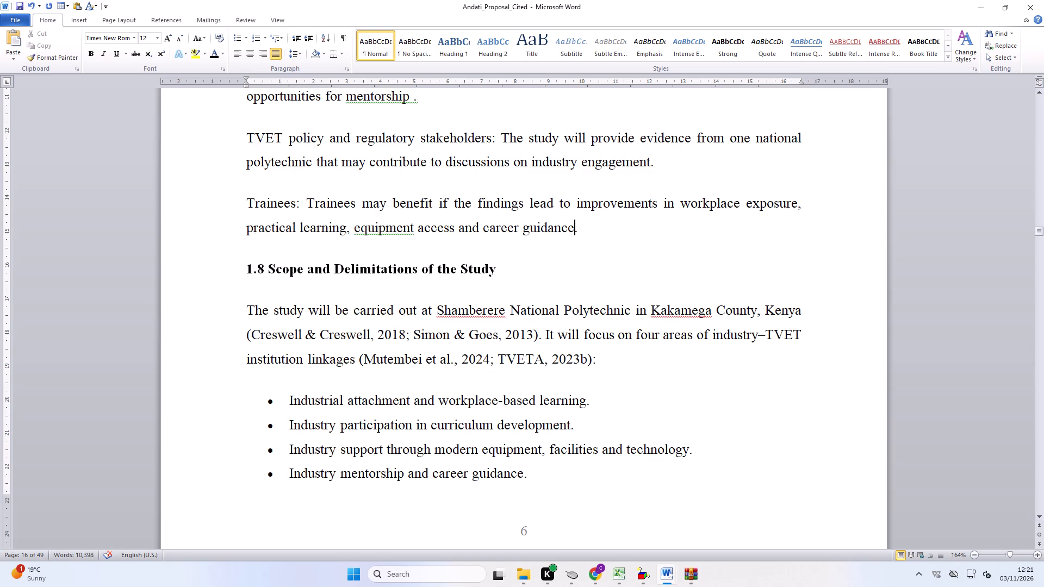
{"action": "left_click", "coordinate": [537, 333]}
{"action": "key", "text": "BackSpace"}
{"action": "key", "text": "BackSpace"}
{"action": "key", "text": "BackSpace"}
{"action": "key", "text": "BackSpace"}
{"action": "key", "text": "BackSpace"}
{"action": "key", "text": "BackSpace"}
{"action": "key", "text": "BackSpace"}
{"action": "key", "text": "BackSpace"}
{"action": "key", "text": "BackSpace"}
{"action": "key", "text": "BackSpace"}
{"action": "key", "text": "BackSpace"}
{"action": "key", "text": "BackSpace"}
{"action": "key", "text": "BackSpace"}
{"action": "key", "text": "BackSpace"}
{"action": "key", "text": "BackSpace"}
{"action": "key", "text": "BackSpace"}
{"action": "key", "text": "BackSpace"}
{"action": "key", "text": "BackSpace"}
{"action": "key", "text": "BackSpace"}
{"action": "key", "text": "BackSpace"}
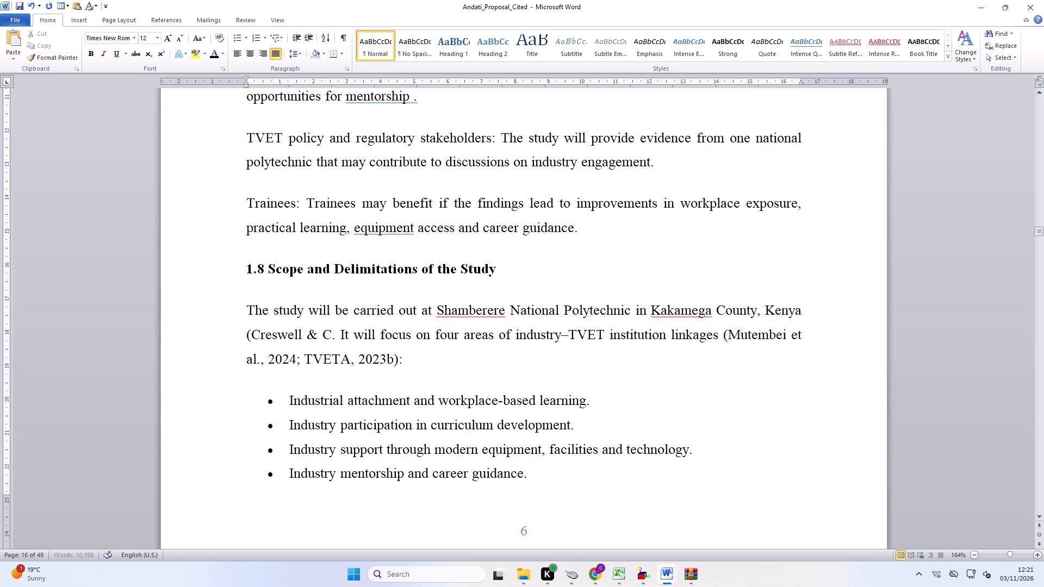
{"action": "key", "text": "BackSpace"}
{"action": "key", "text": "BackSpace"}
{"action": "key", "text": "BackSpace"}
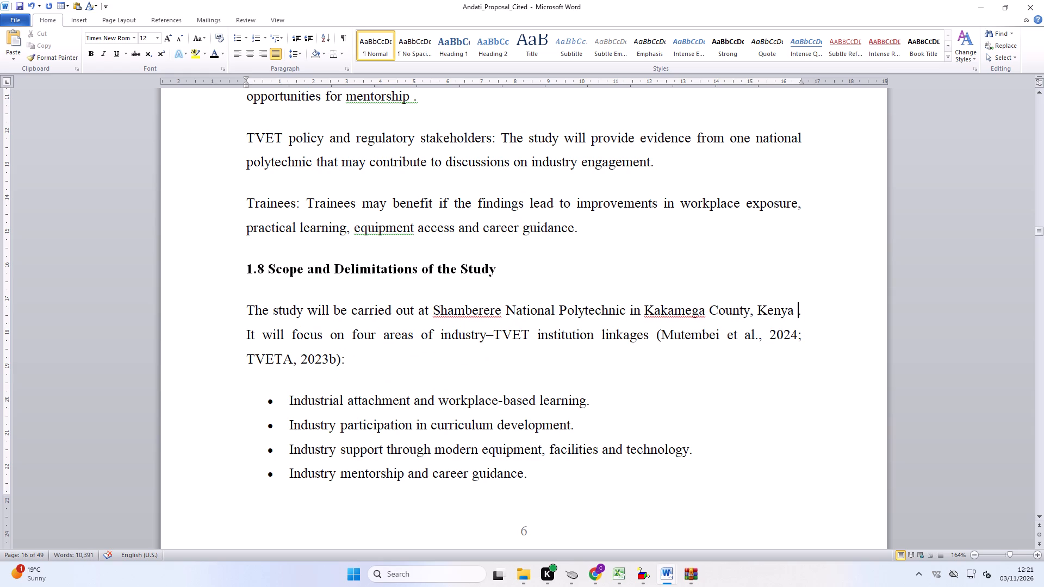
{"action": "key", "text": "BackSpace"}
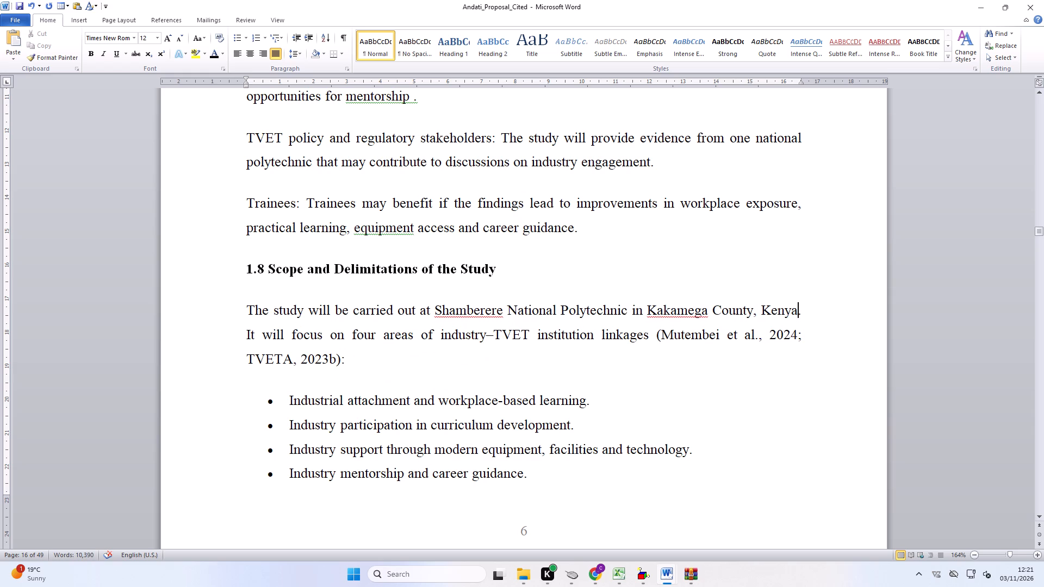
Delete the citation "(Mutembei et al., 2024; TVETA, 2023b)" before the section 1.8 bullet list, cutting back to "institution linka" and keeping the colon.
{"action": "left_click", "coordinate": [343, 364]}
{"action": "key", "text": "BackSpace"}
{"action": "key", "text": "BackSpace"}
{"action": "key", "text": "BackSpace"}
{"action": "key", "text": "BackSpace"}
{"action": "key", "text": "BackSpace"}
{"action": "key", "text": "BackSpace"}
{"action": "key", "text": "BackSpace"}
{"action": "key", "text": "BackSpace"}
{"action": "key", "text": "BackSpace"}
{"action": "key", "text": "BackSpace"}
{"action": "key", "text": "BackSpace"}
{"action": "key", "text": "BackSpace"}
{"action": "key", "text": "BackSpace"}
{"action": "key", "text": "BackSpace"}
{"action": "key", "text": "BackSpace"}
{"action": "key", "text": "BackSpace"}
{"action": "key", "text": "BackSpace"}
{"action": "key", "text": "BackSpace"}
{"action": "key", "text": "BackSpace"}
{"action": "key", "text": "BackSpace"}
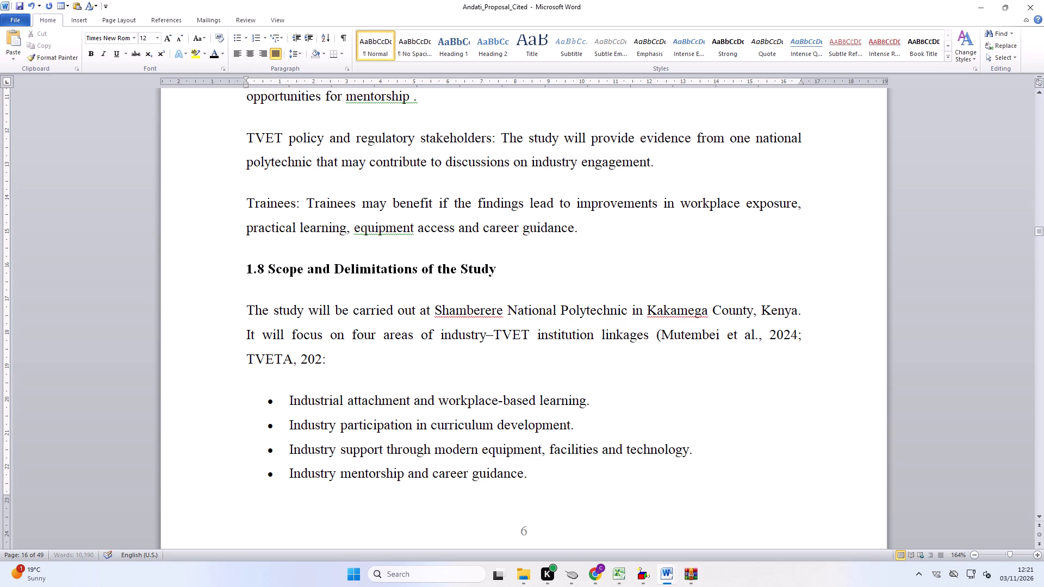
{"action": "key", "text": "BackSpace"}
{"action": "key", "text": "BackSpace"}
{"action": "key", "text": "BackSpace"}
{"action": "key", "text": "BackSpace"}
{"action": "key", "text": "BackSpace"}
{"action": "key", "text": "BackSpace"}
{"action": "key", "text": "BackSpace"}
{"action": "key", "text": "BackSpace"}
{"action": "key", "text": "BackSpace"}
{"action": "key", "text": "BackSpace"}
{"action": "key", "text": "BackSpace"}
{"action": "key", "text": "BackSpace"}
{"action": "key", "text": "BackSpace"}
{"action": "key", "text": "BackSpace"}
{"action": "key", "text": "BackSpace"}
{"action": "key", "text": "BackSpace"}
{"action": "key", "text": "BackSpace"}
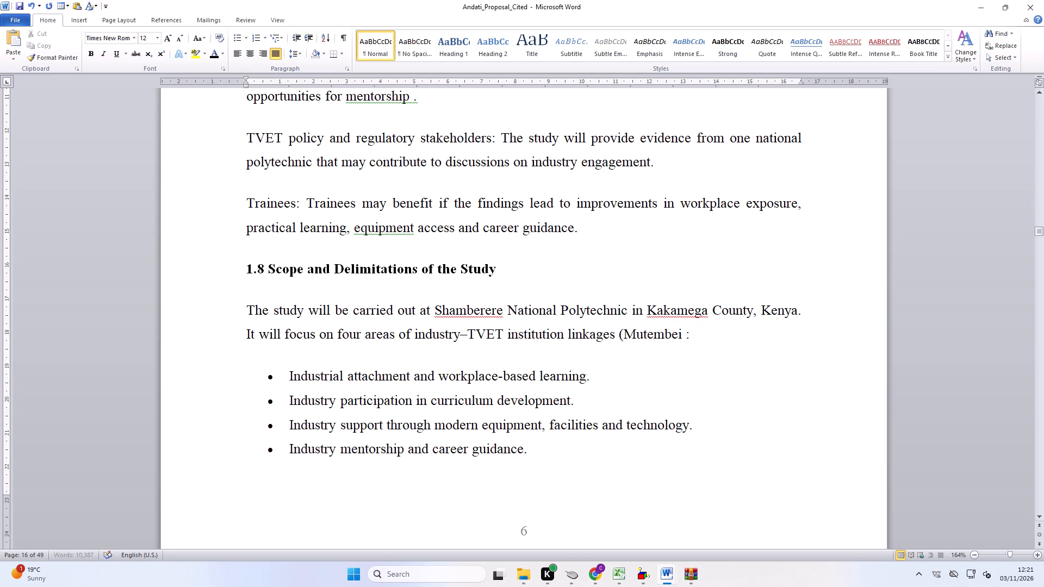
{"action": "key", "text": "BackSpace"}
{"action": "key", "text": "BackSpace"}
{"action": "key", "text": "BackSpace"}
{"action": "key", "text": "BackSpace"}
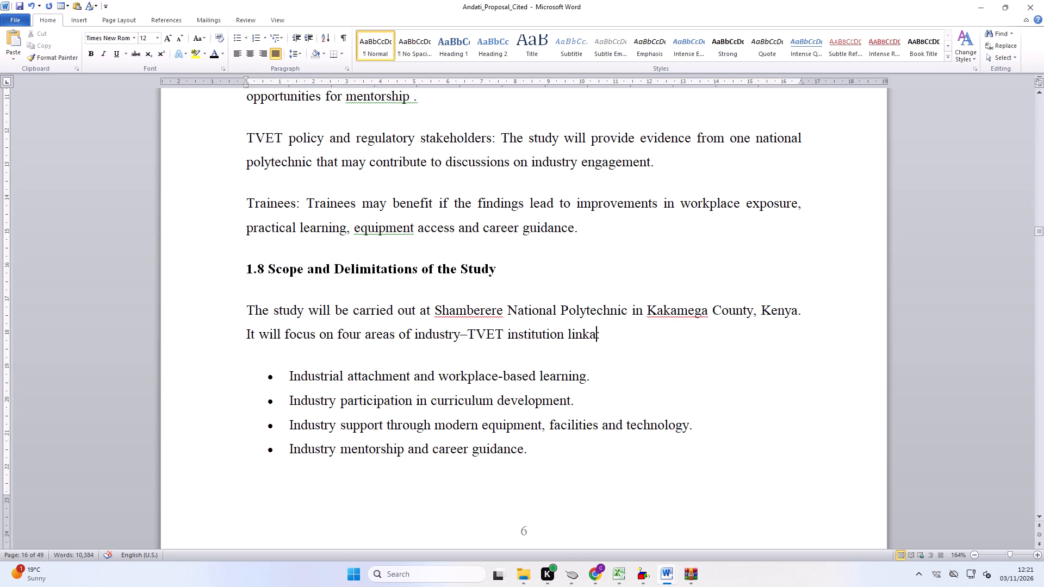
{"action": "left_click", "coordinate": [604, 338]}
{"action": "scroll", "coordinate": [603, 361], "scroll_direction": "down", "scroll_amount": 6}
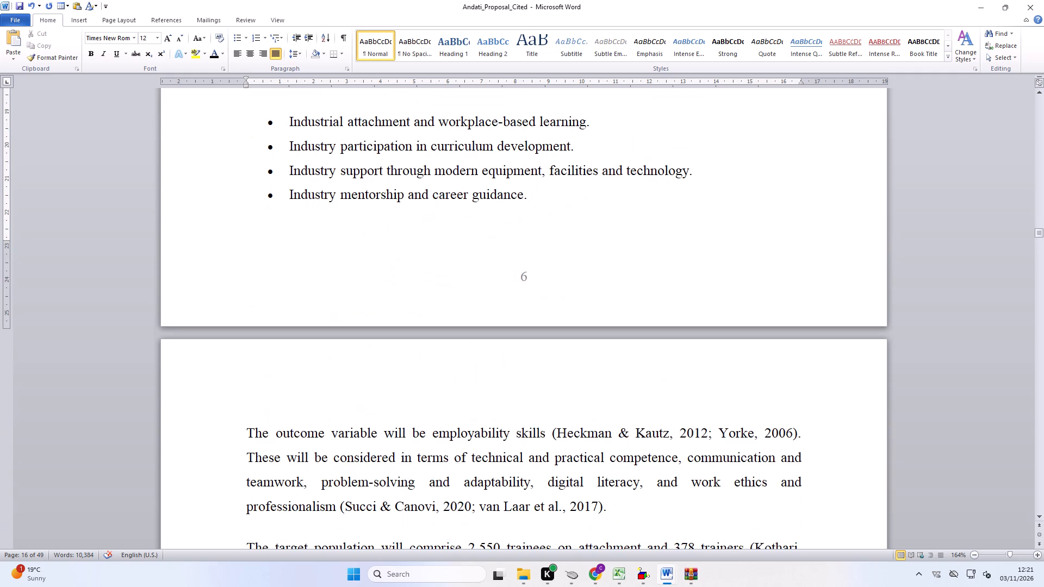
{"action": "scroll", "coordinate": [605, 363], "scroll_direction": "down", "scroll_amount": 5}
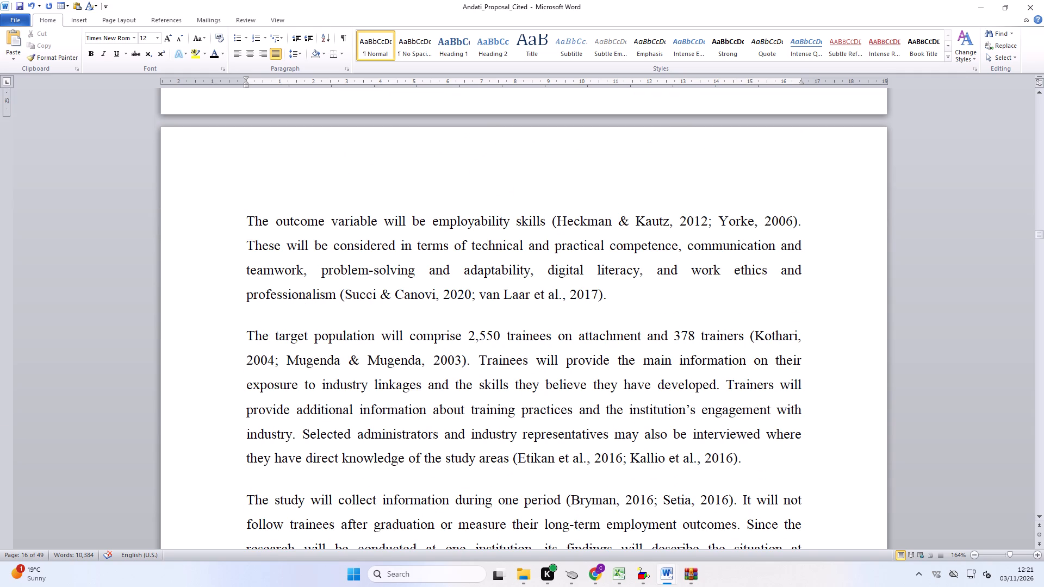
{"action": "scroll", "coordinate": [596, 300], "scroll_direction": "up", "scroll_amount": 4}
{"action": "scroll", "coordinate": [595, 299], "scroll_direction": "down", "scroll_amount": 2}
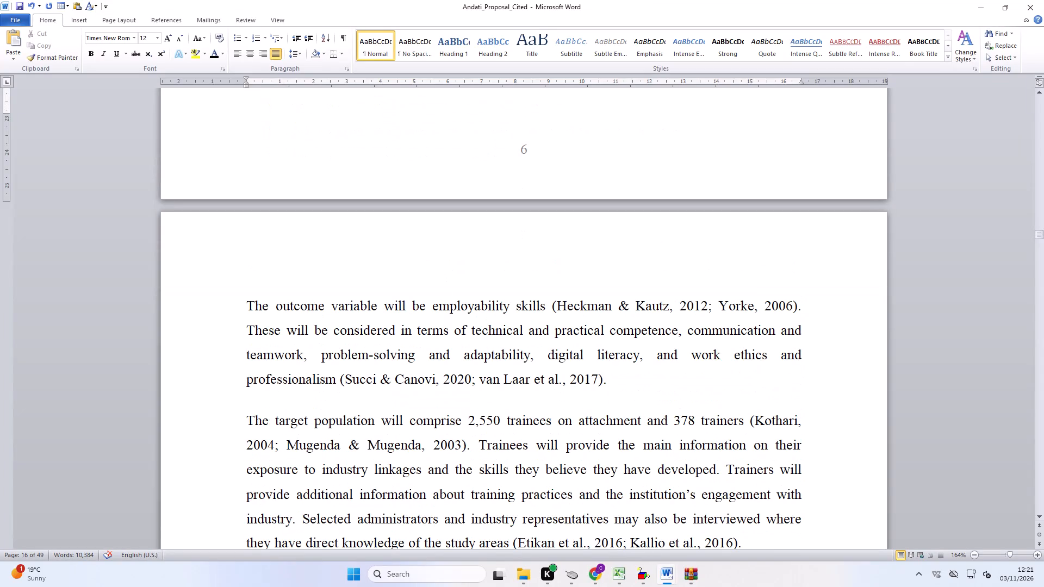
Delete the citation "(Succi & Canovi, 2020; van Laar et al., 2017)" in the outcome variable paragraph, cutting back to "professionalis" and keeping the full stop.
{"action": "left_click", "coordinate": [603, 379]}
{"action": "key", "text": "BackSpace"}
{"action": "key", "text": "BackSpace"}
{"action": "key", "text": "BackSpace"}
{"action": "key", "text": "BackSpace"}
{"action": "key", "text": "BackSpace"}
{"action": "key", "text": "BackSpace"}
{"action": "key", "text": "BackSpace"}
{"action": "key", "text": "BackSpace"}
{"action": "key", "text": "BackSpace"}
{"action": "key", "text": "BackSpace"}
{"action": "key", "text": "BackSpace"}
{"action": "key", "text": "BackSpace"}
{"action": "key", "text": "BackSpace"}
{"action": "key", "text": "BackSpace"}
{"action": "key", "text": "BackSpace"}
{"action": "key", "text": "BackSpace"}
{"action": "key", "text": "BackSpace"}
{"action": "key", "text": "BackSpace"}
{"action": "key", "text": "BackSpace"}
{"action": "key", "text": "BackSpace"}
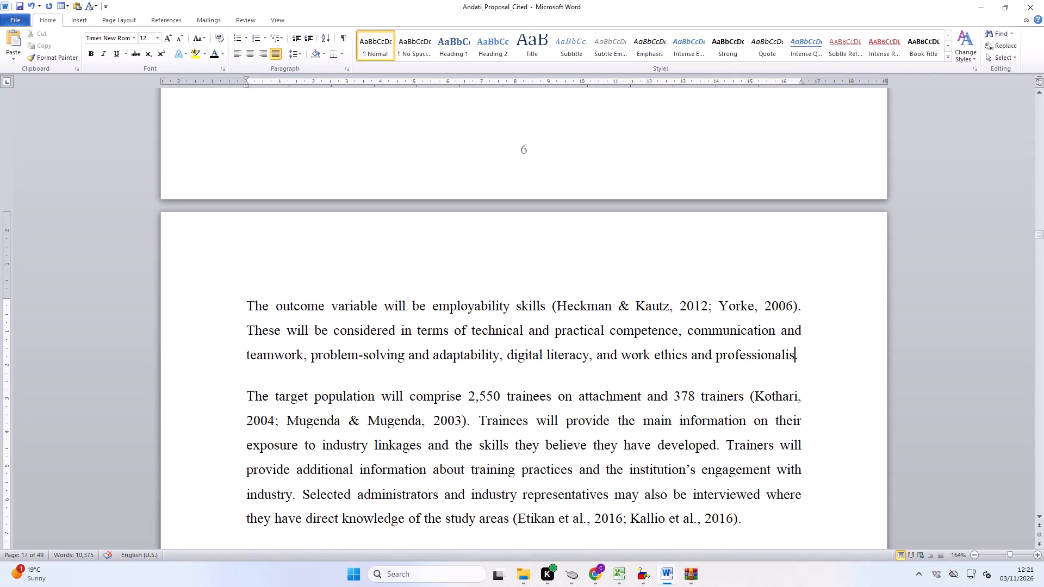
Delete the citation "(Heckman & Kautz, 2012; Yorke, 2006)" and its preceding space after "employability skills", keeping the full stop.
{"action": "left_click", "coordinate": [799, 309]}
{"action": "key", "text": "BackSpace"}
{"action": "key", "text": "BackSpace"}
{"action": "key", "text": "BackSpace"}
{"action": "key", "text": "BackSpace"}
{"action": "key", "text": "BackSpace"}
{"action": "key", "text": "BackSpace"}
{"action": "key", "text": "BackSpace"}
{"action": "key", "text": "BackSpace"}
{"action": "key", "text": "BackSpace"}
{"action": "key", "text": "BackSpace"}
{"action": "key", "text": "BackSpace"}
{"action": "key", "text": "BackSpace"}
{"action": "key", "text": "BackSpace"}
{"action": "key", "text": "BackSpace"}
{"action": "key", "text": "BackSpace"}
{"action": "key", "text": "BackSpace"}
{"action": "key", "text": "BackSpace"}
{"action": "key", "text": "BackSpace"}
{"action": "key", "text": "BackSpace"}
{"action": "key", "text": "BackSpace"}
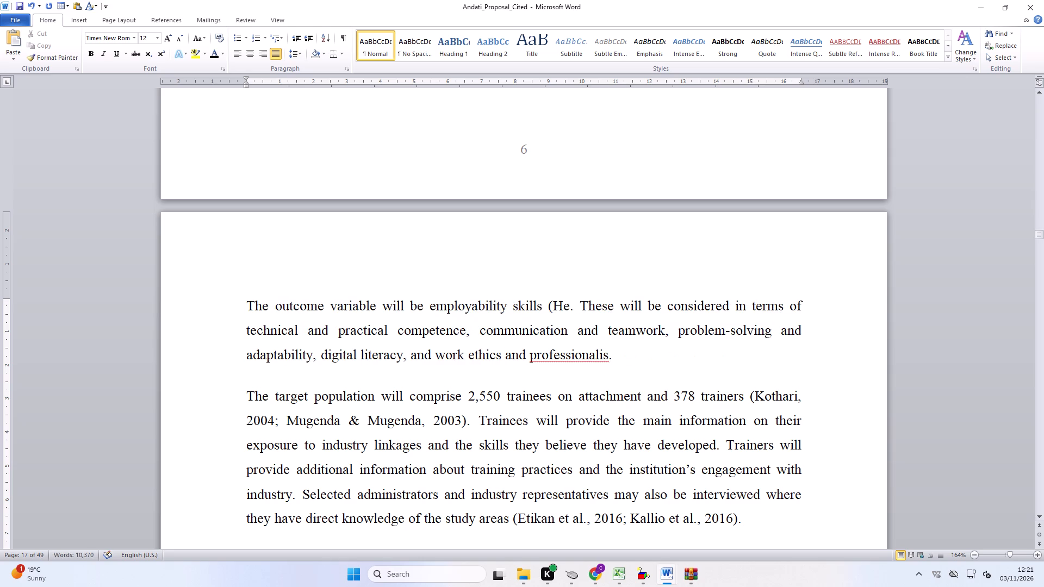
{"action": "key", "text": "BackSpace"}
{"action": "key", "text": "BackSpace"}
{"action": "key", "text": "BackSpace"}
{"action": "key", "text": "BackSpace"}
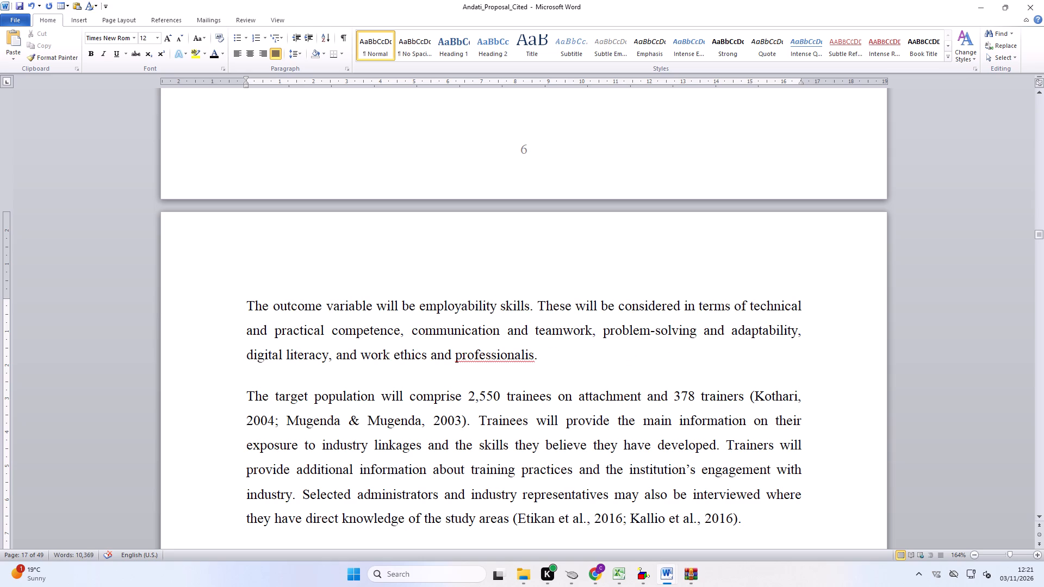
Delete the citation "(Kothari, 2004; Mugenda & Mugenda, 2003)" after "378 trainers" in the target population paragraph, keeping the preceding space and full stop.
{"action": "left_click", "coordinate": [466, 421]}
{"action": "key", "text": "BackSpace"}
{"action": "key", "text": "BackSpace"}
{"action": "key", "text": "BackSpace"}
{"action": "key", "text": "BackSpace"}
{"action": "key", "text": "BackSpace"}
{"action": "key", "text": "BackSpace"}
{"action": "key", "text": "BackSpace"}
{"action": "key", "text": "BackSpace"}
{"action": "key", "text": "BackSpace"}
{"action": "key", "text": "BackSpace"}
{"action": "key", "text": "BackSpace"}
{"action": "key", "text": "BackSpace"}
{"action": "key", "text": "BackSpace"}
{"action": "key", "text": "BackSpace"}
{"action": "key", "text": "BackSpace"}
{"action": "key", "text": "BackSpace"}
{"action": "key", "text": "BackSpace"}
{"action": "key", "text": "BackSpace"}
{"action": "key", "text": "BackSpace"}
{"action": "key", "text": "BackSpace"}
{"action": "key", "text": "BackSpace"}
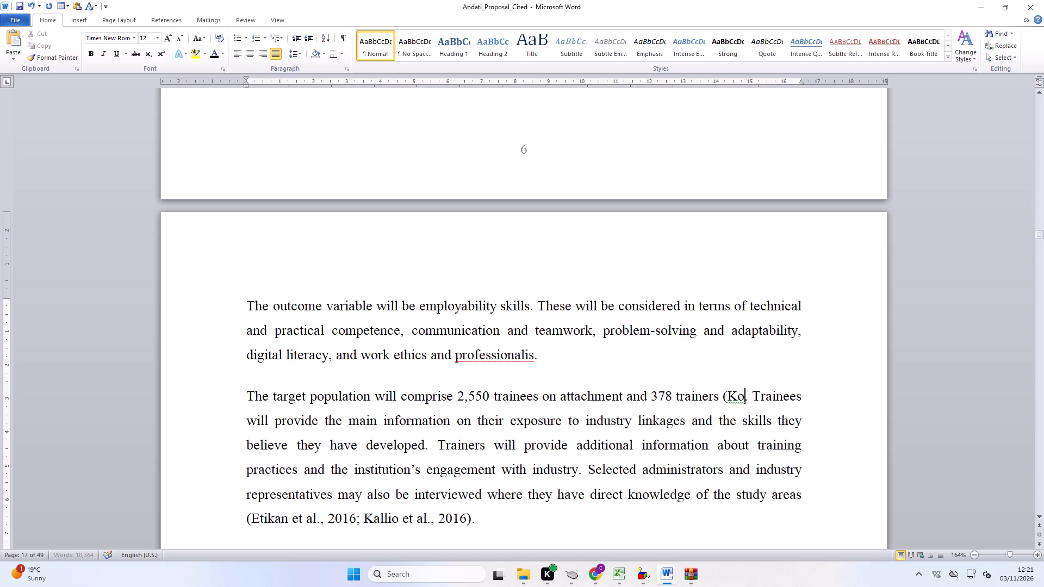
{"action": "key", "text": "BackSpace"}
{"action": "key", "text": "BackSpace"}
{"action": "key", "text": "BackSpace"}
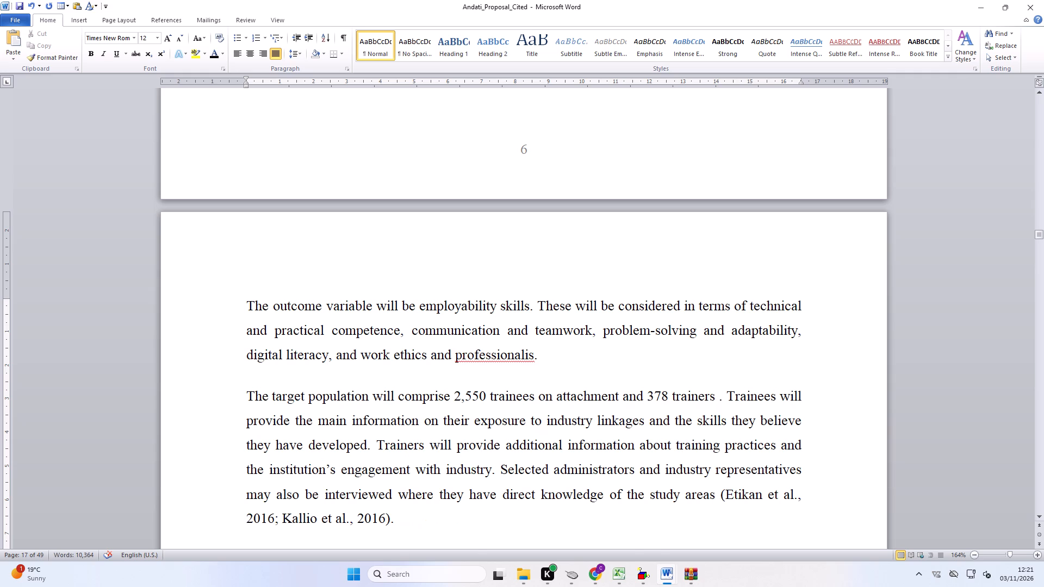
Delete the citation "(Etikan et al., 2016; Kallio et al., 2016)" and its preceding space after "study areas", keeping the full stop.
{"action": "scroll", "coordinate": [469, 419], "scroll_direction": "down", "scroll_amount": 3}
{"action": "left_click", "coordinate": [390, 395]}
{"action": "key", "text": "BackSpace"}
{"action": "key", "text": "BackSpace"}
{"action": "key", "text": "BackSpace"}
{"action": "key", "text": "BackSpace"}
{"action": "key", "text": "BackSpace"}
{"action": "key", "text": "BackSpace"}
{"action": "key", "text": "BackSpace"}
{"action": "key", "text": "BackSpace"}
{"action": "key", "text": "BackSpace"}
{"action": "key", "text": "BackSpace"}
{"action": "key", "text": "BackSpace"}
{"action": "key", "text": "BackSpace"}
{"action": "key", "text": "BackSpace"}
{"action": "key", "text": "BackSpace"}
{"action": "key", "text": "BackSpace"}
{"action": "key", "text": "BackSpace"}
{"action": "key", "text": "BackSpace"}
{"action": "key", "text": "BackSpace"}
{"action": "key", "text": "BackSpace"}
{"action": "key", "text": "BackSpace"}
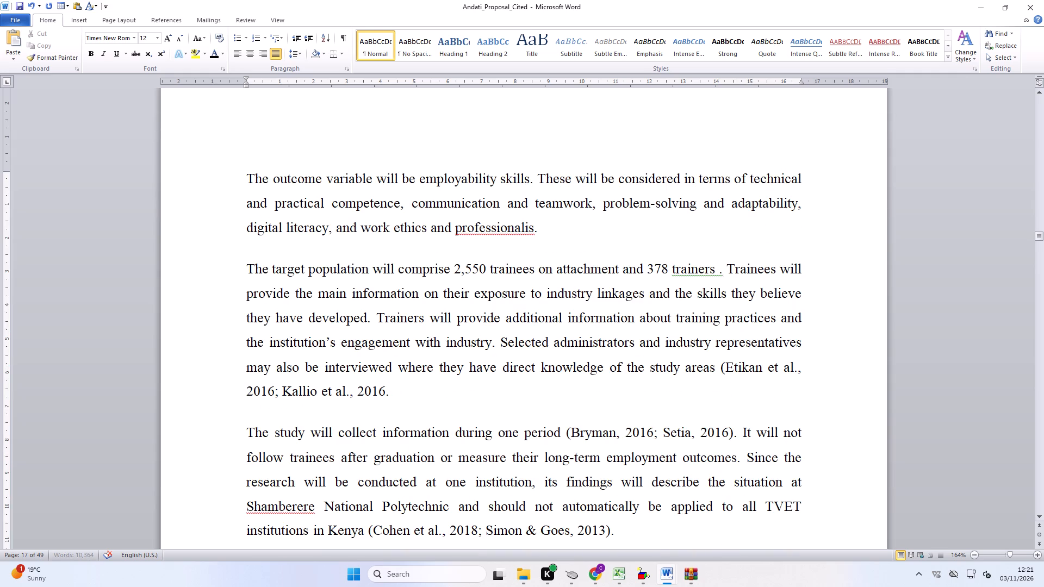
{"action": "key", "text": "BackSpace"}
{"action": "key", "text": "BackSpace"}
{"action": "key", "text": "BackSpace"}
{"action": "key", "text": "BackSpace"}
{"action": "key", "text": "BackSpace"}
{"action": "key", "text": "BackSpace"}
{"action": "key", "text": "BackSpace"}
{"action": "key", "text": "BackSpace"}
{"action": "key", "text": "BackSpace"}
{"action": "key", "text": "BackSpace"}
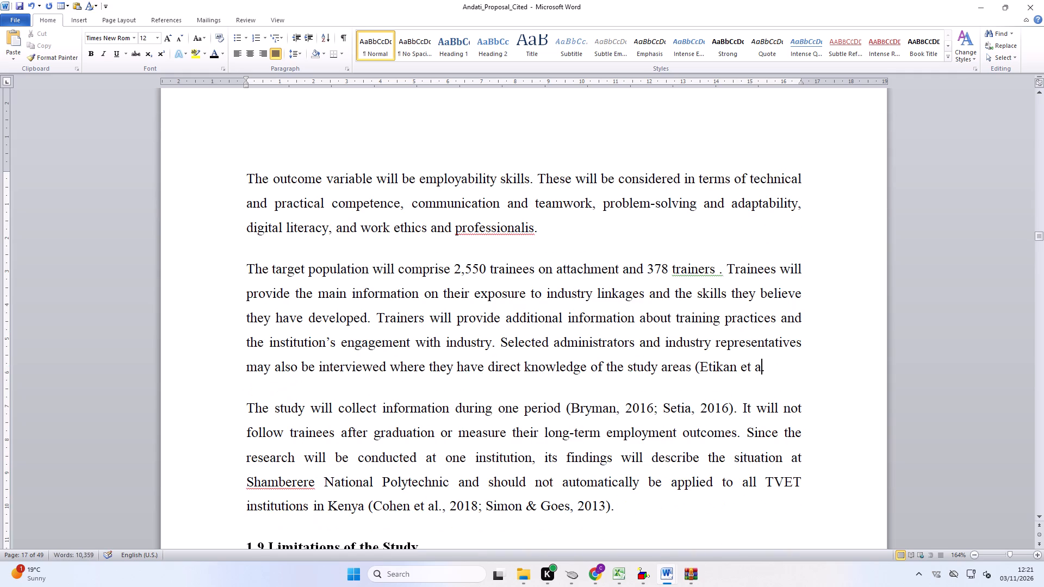
{"action": "key", "text": "BackSpace"}
{"action": "key", "text": "BackSpace"}
{"action": "key", "text": "BackSpace"}
{"action": "key", "text": "BackSpace"}
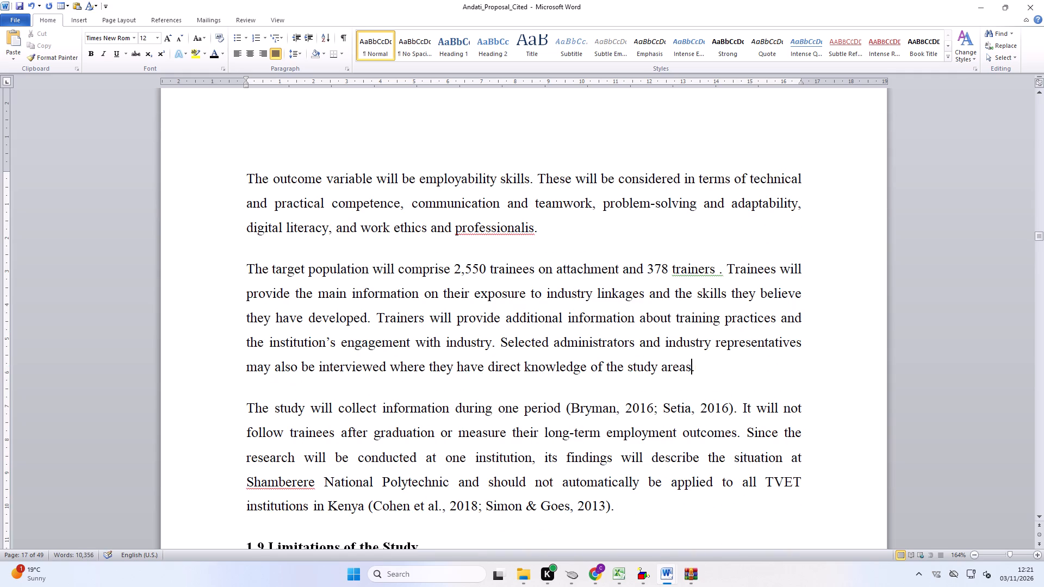
Delete the whole paragraph beginning "The study will collect information during one period" above the section 1.9 heading.
{"action": "left_click", "coordinate": [252, 406]}
{"action": "left_click_drag", "start_coordinate": [247, 405], "coordinate": [393, 446]}
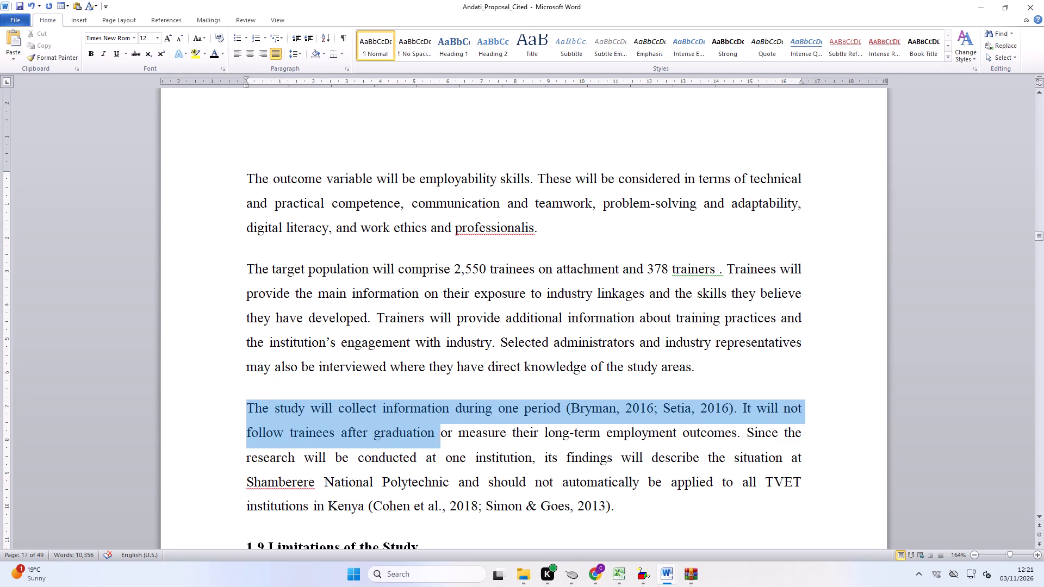
{"action": "left_click_drag", "start_coordinate": [393, 446], "coordinate": [638, 507]}
{"action": "key", "text": "BackSpace"}
Delete the citation "(Cohen et al., 2018; Setia, 2016)" after "one point in time" in section 1.9, keeping the preceding space and full stop.
{"action": "scroll", "coordinate": [637, 497], "scroll_direction": "down", "scroll_amount": 1}
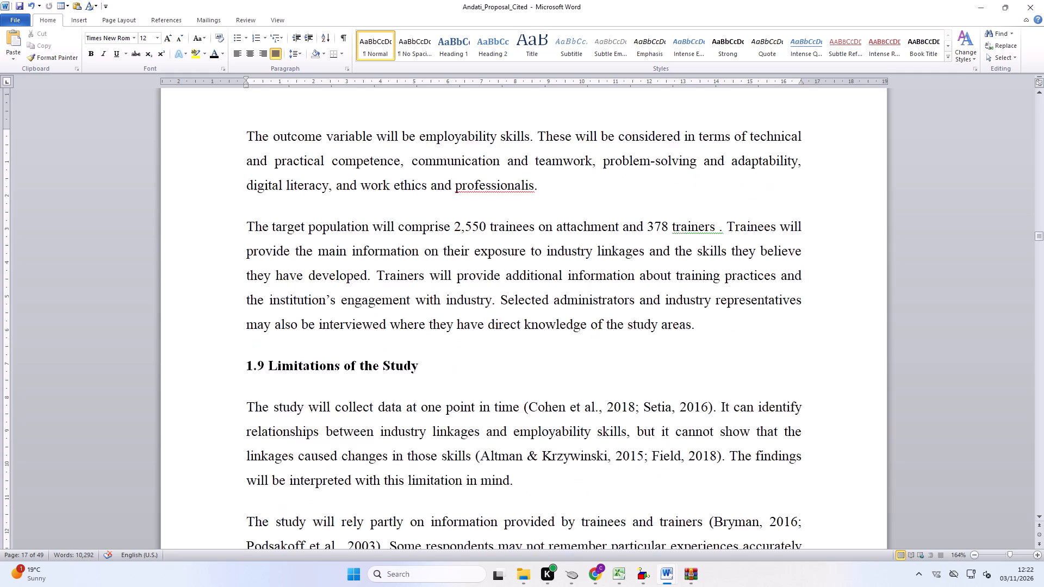
{"action": "scroll", "coordinate": [637, 497], "scroll_direction": "down", "scroll_amount": 1}
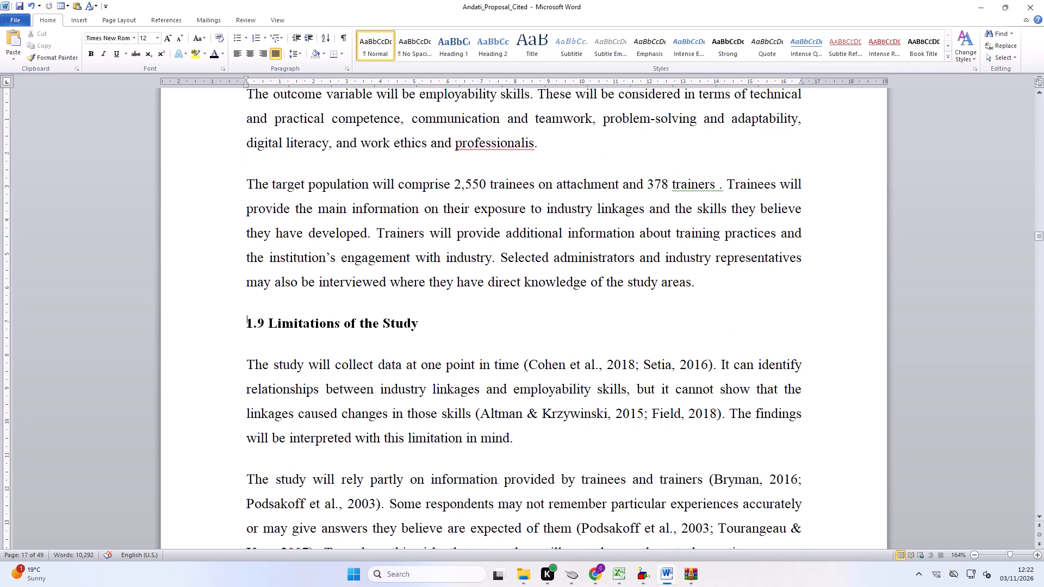
{"action": "left_click", "coordinate": [713, 367]}
{"action": "key", "text": "BackSpace"}
{"action": "key", "text": "BackSpace"}
{"action": "key", "text": "BackSpace"}
{"action": "key", "text": "BackSpace"}
{"action": "key", "text": "BackSpace"}
{"action": "key", "text": "BackSpace"}
{"action": "key", "text": "BackSpace"}
{"action": "key", "text": "BackSpace"}
{"action": "key", "text": "BackSpace"}
{"action": "key", "text": "BackSpace"}
{"action": "key", "text": "BackSpace"}
{"action": "key", "text": "BackSpace"}
{"action": "key", "text": "BackSpace"}
{"action": "key", "text": "BackSpace"}
{"action": "key", "text": "BackSpace"}
{"action": "key", "text": "BackSpace"}
{"action": "key", "text": "BackSpace"}
{"action": "key", "text": "BackSpace"}
{"action": "key", "text": "BackSpace"}
{"action": "key", "text": "BackSpace"}
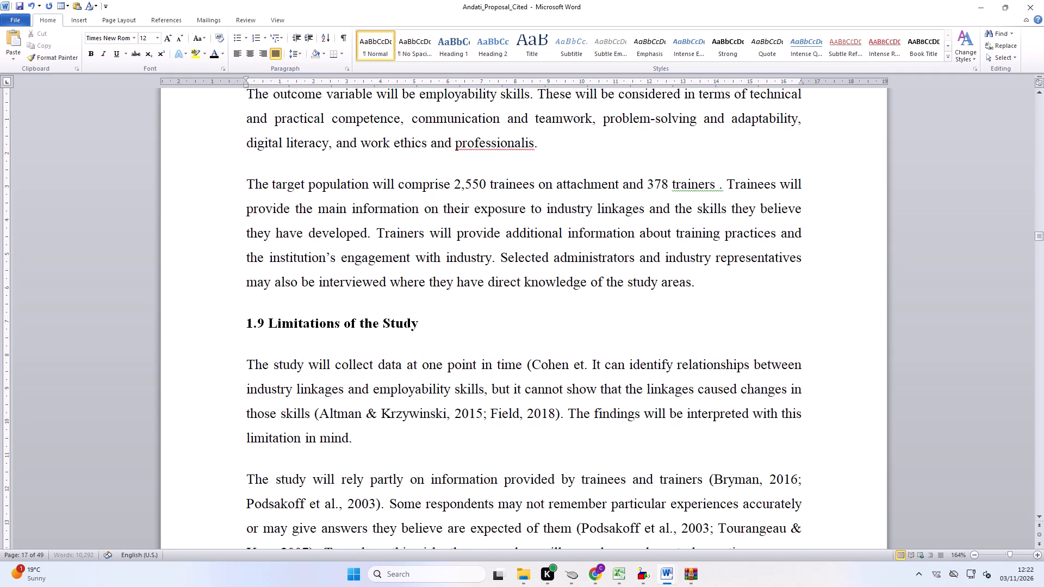
{"action": "key", "text": "BackSpace"}
{"action": "key", "text": "BackSpace"}
{"action": "key", "text": "BackSpace"}
{"action": "key", "text": "BackSpace"}
{"action": "key", "text": "BackSpace"}
{"action": "key", "text": "BackSpace"}
{"action": "key", "text": "BackSpace"}
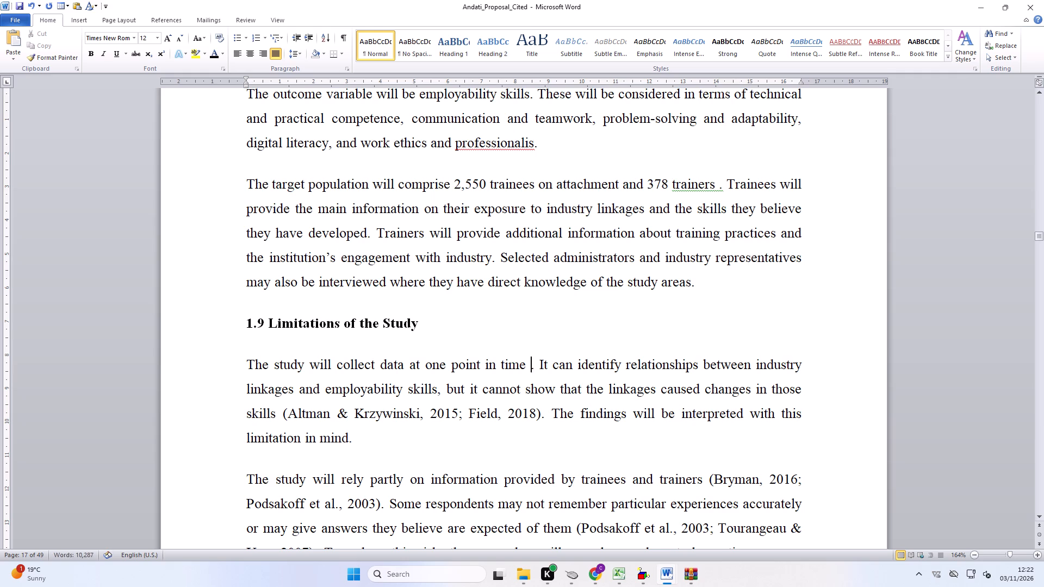
Remove the stray space before the full stop after "one point in time" in section 1.9.
{"action": "key", "text": "BackSpace"}
Delete the citation "(Altman & Krzywinski, 2015; Field, 2018)" and its preceding space after "changes in those skills", keeping the full stop.
{"action": "left_click", "coordinate": [541, 413]}
{"action": "key", "text": "BackSpace"}
{"action": "key", "text": "BackSpace"}
{"action": "key", "text": "BackSpace"}
{"action": "key", "text": "BackSpace"}
{"action": "key", "text": "BackSpace"}
{"action": "key", "text": "BackSpace"}
{"action": "key", "text": "BackSpace"}
{"action": "key", "text": "BackSpace"}
{"action": "key", "text": "BackSpace"}
{"action": "key", "text": "BackSpace"}
{"action": "key", "text": "BackSpace"}
{"action": "key", "text": "BackSpace"}
{"action": "key", "text": "BackSpace"}
{"action": "key", "text": "BackSpace"}
{"action": "key", "text": "BackSpace"}
{"action": "key", "text": "BackSpace"}
{"action": "key", "text": "BackSpace"}
{"action": "key", "text": "BackSpace"}
{"action": "key", "text": "BackSpace"}
{"action": "key", "text": "BackSpace"}
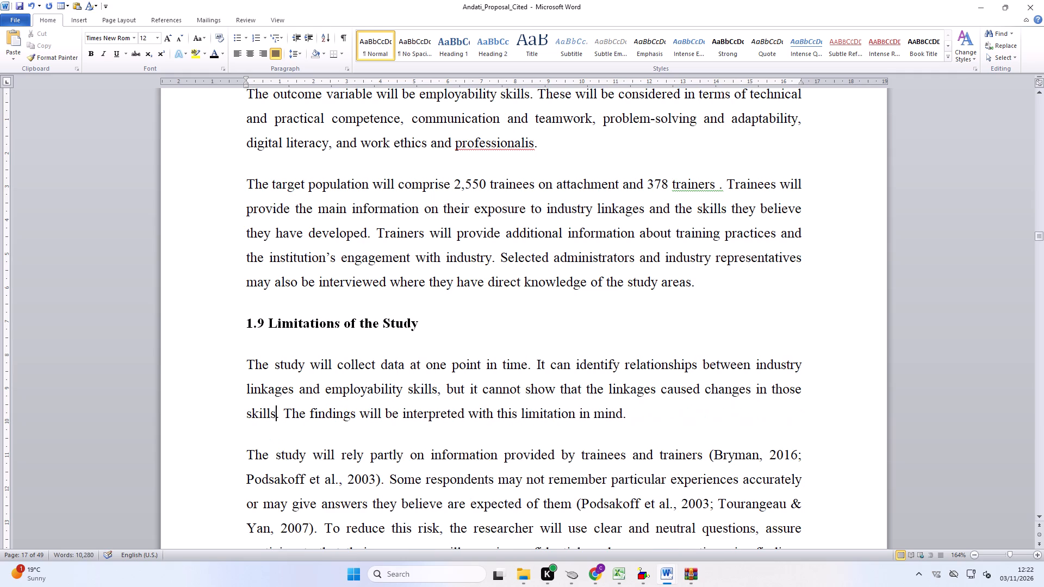
Delete the citation "(Bryman, 2016; Podsakoff et al., 2003)" and its preceding space after "trainees and trainers" in section 1.9, keeping the full stop.
{"action": "scroll", "coordinate": [579, 465], "scroll_direction": "down", "scroll_amount": 3}
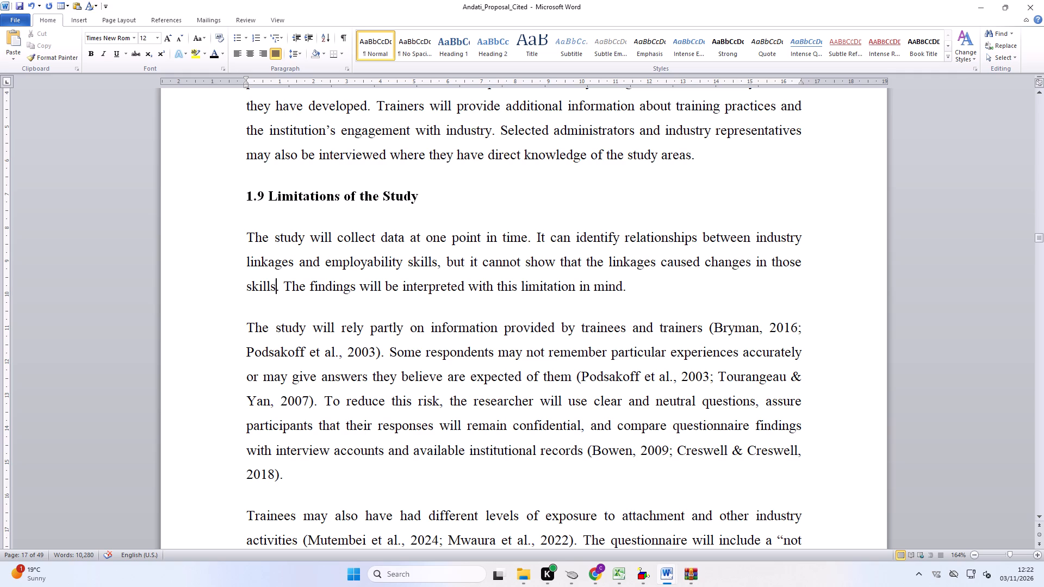
{"action": "left_click", "coordinate": [380, 354]}
{"action": "key", "text": "BackSpace"}
{"action": "key", "text": "BackSpace"}
{"action": "key", "text": "BackSpace"}
{"action": "key", "text": "BackSpace"}
{"action": "key", "text": "BackSpace"}
{"action": "key", "text": "BackSpace"}
{"action": "key", "text": "BackSpace"}
{"action": "key", "text": "BackSpace"}
{"action": "key", "text": "BackSpace"}
{"action": "key", "text": "BackSpace"}
{"action": "key", "text": "BackSpace"}
{"action": "key", "text": "BackSpace"}
{"action": "key", "text": "BackSpace"}
{"action": "key", "text": "BackSpace"}
{"action": "key", "text": "BackSpace"}
{"action": "key", "text": "BackSpace"}
{"action": "key", "text": "BackSpace"}
{"action": "key", "text": "BackSpace"}
{"action": "key", "text": "BackSpace"}
{"action": "key", "text": "BackSpace"}
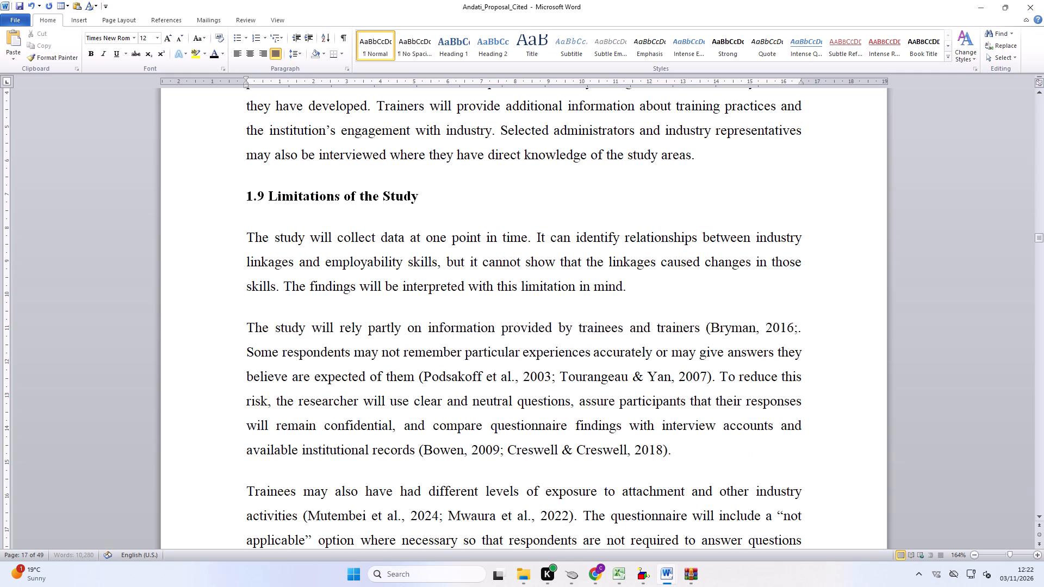
{"action": "key", "text": "BackSpace"}
{"action": "key", "text": "BackSpace"}
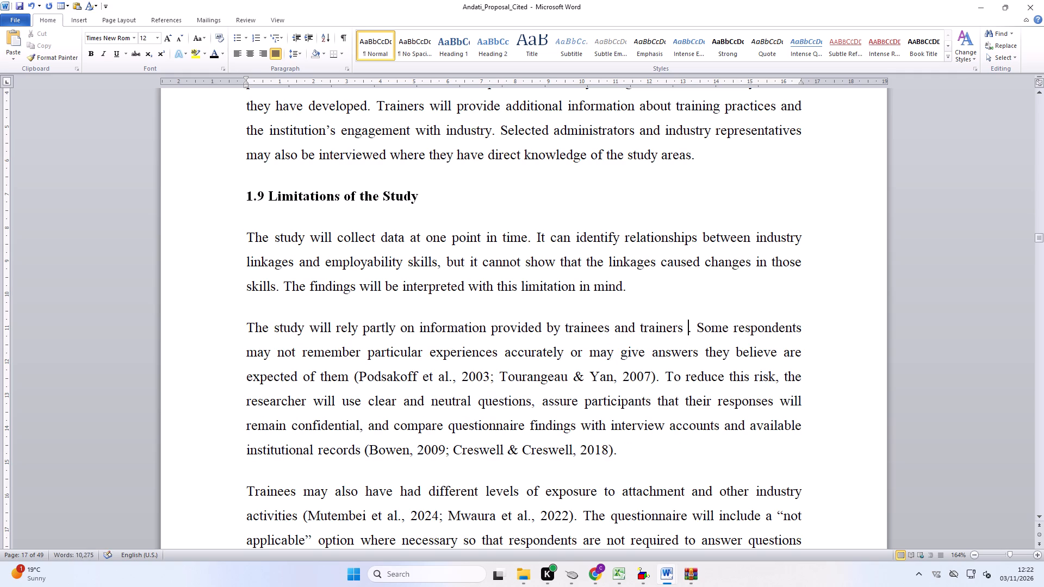
{"action": "key", "text": "BackSpace"}
Replace the citation "(Podsakoff et al., 2003; Tourangeau & Yan, 2007)" and its preceding space after "expected of them" with just a full stop.
{"action": "left_click", "coordinate": [656, 376]}
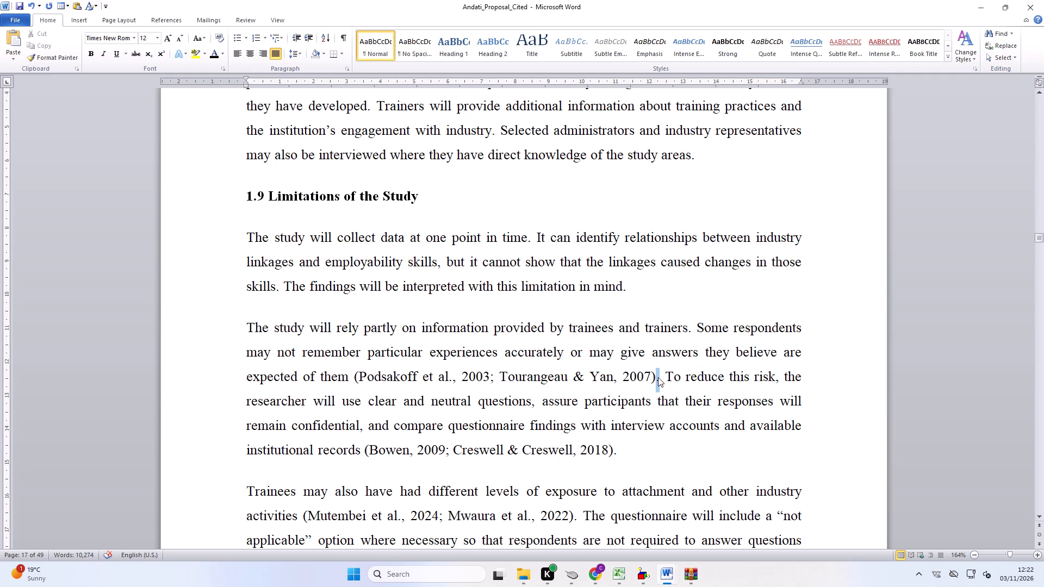
{"action": "key", "text": "BackSpace"}
{"action": "key", "text": "BackSpace"}
{"action": "key", "text": "BackSpace"}
{"action": "key", "text": "BackSpace"}
{"action": "key", "text": "BackSpace"}
{"action": "key", "text": "BackSpace"}
{"action": "key", "text": "BackSpace"}
{"action": "key", "text": "BackSpace"}
{"action": "key", "text": "BackSpace"}
{"action": "key", "text": "BackSpace"}
{"action": "key", "text": "BackSpace"}
{"action": "key", "text": "BackSpace"}
{"action": "key", "text": "BackSpace"}
{"action": "key", "text": "BackSpace"}
{"action": "key", "text": "BackSpace"}
{"action": "key", "text": "BackSpace"}
{"action": "key", "text": "BackSpace"}
{"action": "key", "text": "BackSpace"}
{"action": "key", "text": "BackSpace"}
{"action": "key", "text": "BackSpace"}
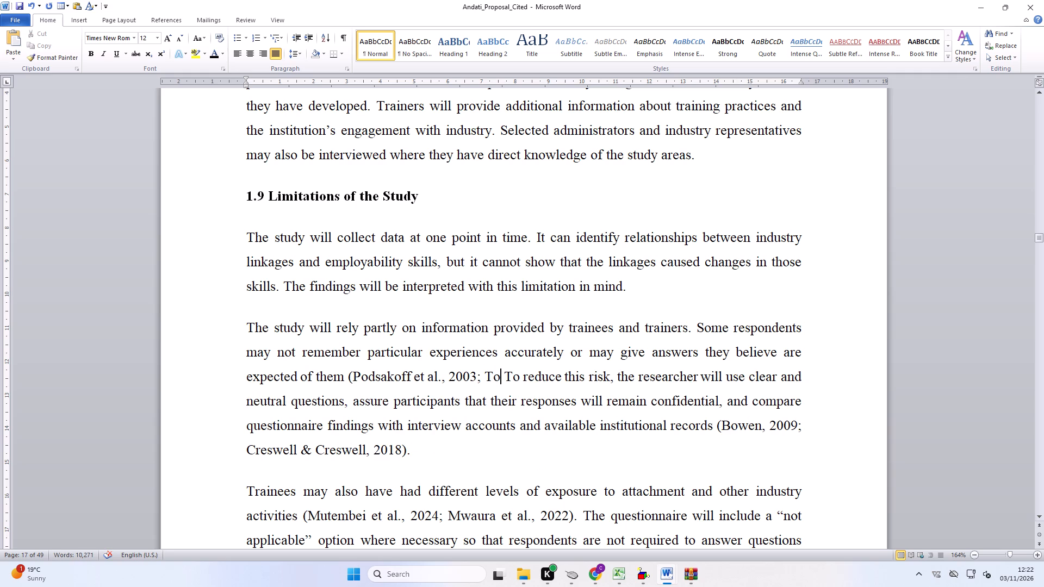
{"action": "key", "text": "BackSpace"}
{"action": "key", "text": "BackSpace"}
{"action": "key", "text": "BackSpace"}
{"action": "key", "text": "BackSpace"}
{"action": "key", "text": "BackSpace"}
{"action": "key", "text": "BackSpace"}
{"action": "key", "text": "BackSpace"}
{"action": "key", "text": "BackSpace"}
{"action": "key", "text": "BackSpace"}
{"action": "key", "text": "BackSpace"}
{"action": "key", "text": "BackSpace"}
{"action": "key", "text": "BackSpace"}
{"action": "key", "text": "BackSpace"}
{"action": "key", "text": "BackSpace"}
{"action": "key", "text": "BackSpace"}
{"action": "key", "text": "BackSpace"}
{"action": "key", "text": "BackSpace"}
{"action": "key", "text": "BackSpace"}
{"action": "key", "text": "BackSpace"}
{"action": "key", "text": "BackSpace"}
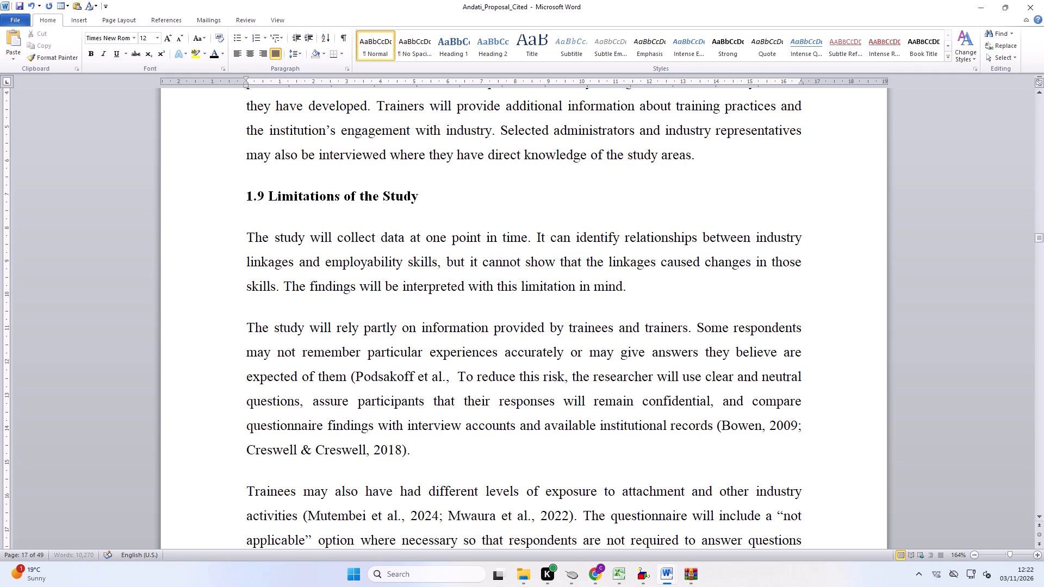
{"action": "key", "text": "BackSpace"}
{"action": "key", "text": "BackSpace"}
{"action": "key", "text": "BackSpace"}
{"action": "key", "text": "BackSpace"}
{"action": "key", "text": "BackSpace"}
{"action": "key", "text": "BackSpace"}
{"action": "key", "text": "BackSpace"}
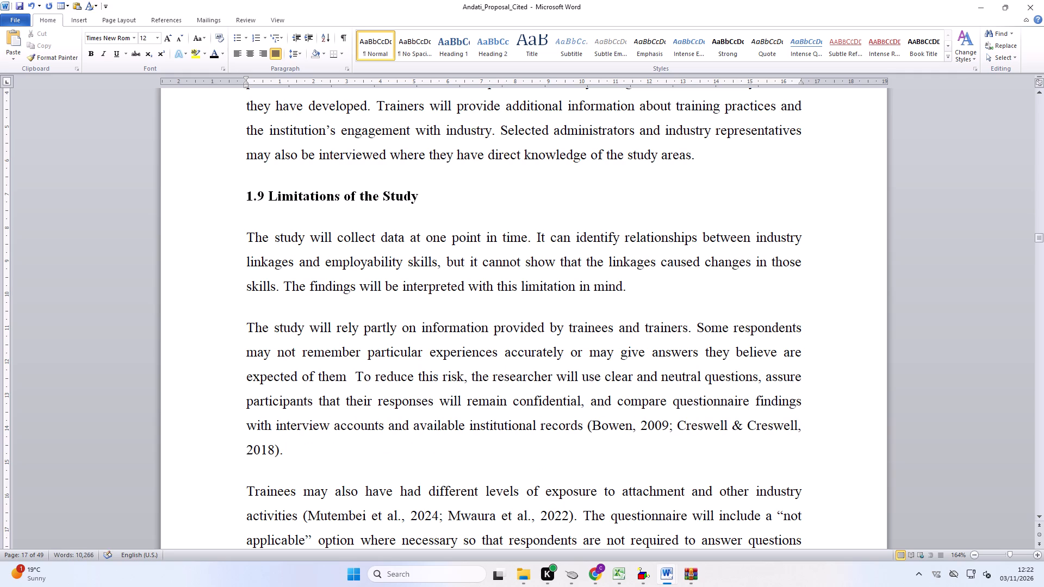
{"action": "key", "text": "BackSpace"}
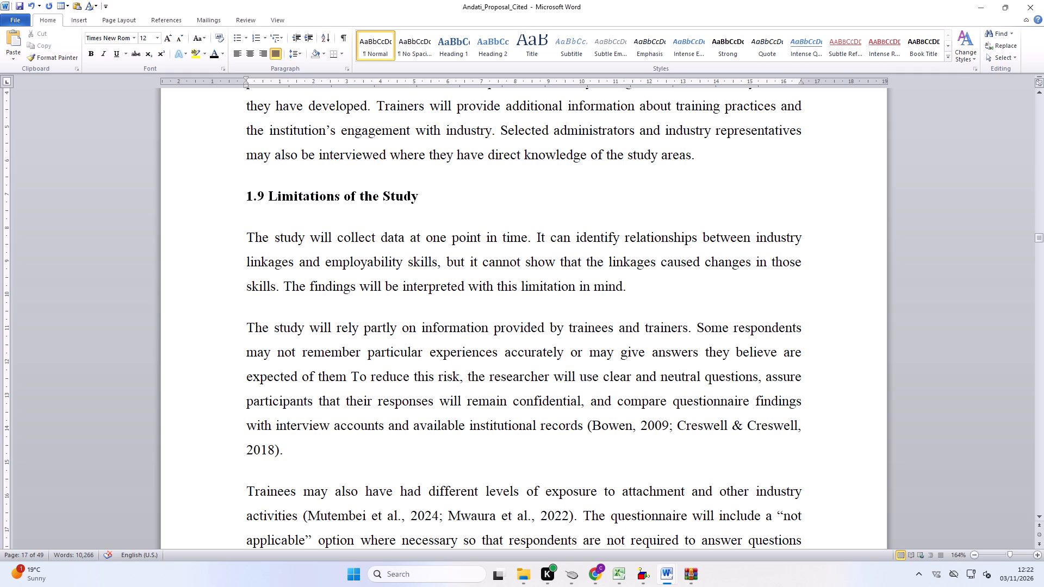
{"action": "key", "text": "period"}
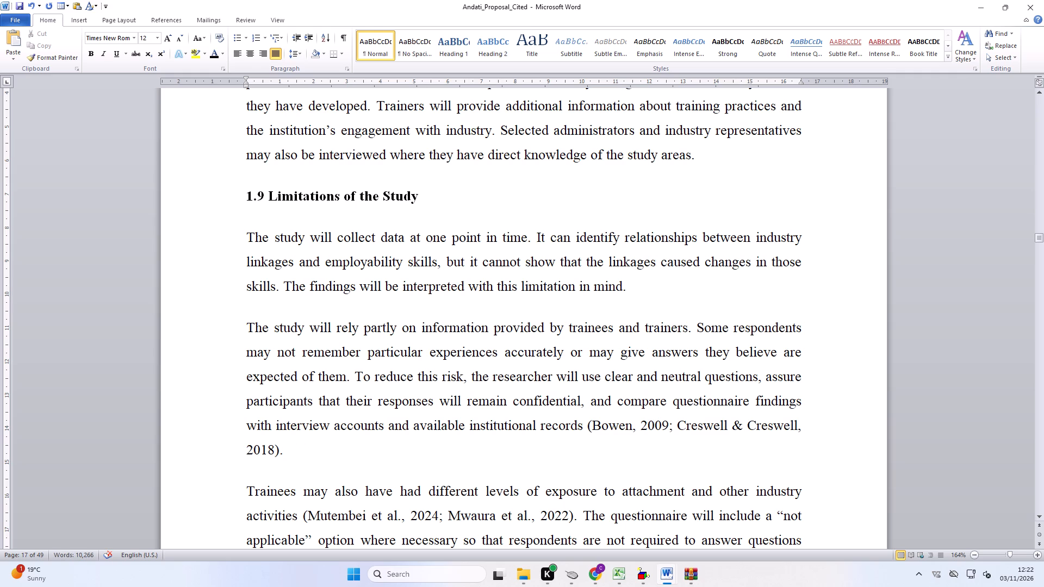
Delete the citation "(Bowen, 2009; Creswell & Creswell, 2018)" and its preceding space after "available institutional records", keeping the full stop.
{"action": "left_click", "coordinate": [280, 448]}
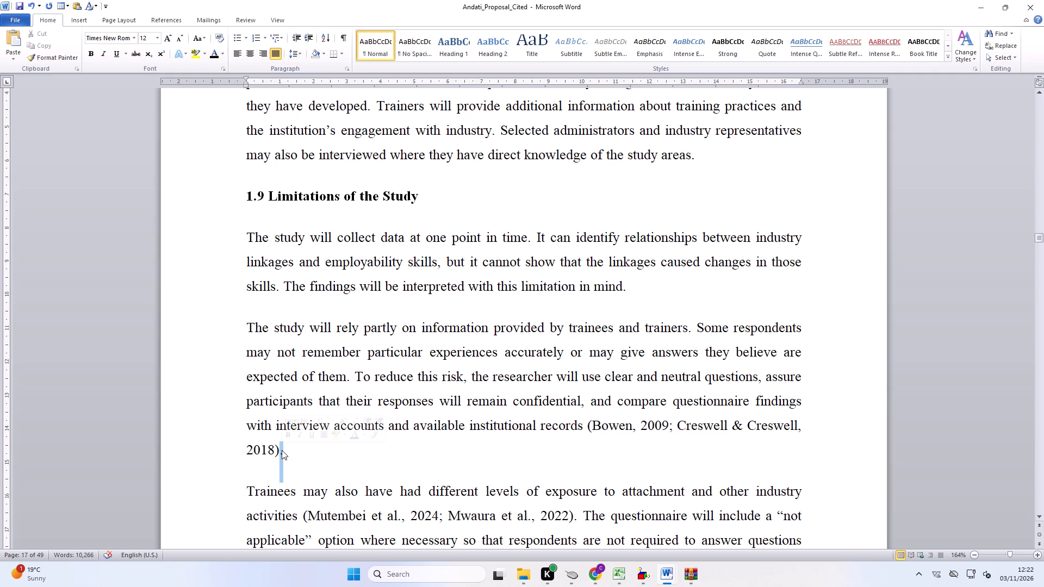
{"action": "left_click", "coordinate": [282, 450]}
{"action": "left_click", "coordinate": [278, 451]}
{"action": "key", "text": "BackSpace"}
{"action": "key", "text": "BackSpace"}
{"action": "key", "text": "BackSpace"}
{"action": "key", "text": "BackSpace"}
{"action": "key", "text": "BackSpace"}
{"action": "key", "text": "BackSpace"}
{"action": "key", "text": "BackSpace"}
{"action": "key", "text": "BackSpace"}
{"action": "key", "text": "BackSpace"}
{"action": "key", "text": "BackSpace"}
{"action": "key", "text": "BackSpace"}
{"action": "key", "text": "BackSpace"}
{"action": "key", "text": "BackSpace"}
{"action": "key", "text": "BackSpace"}
{"action": "key", "text": "BackSpace"}
{"action": "key", "text": "BackSpace"}
{"action": "key", "text": "BackSpace"}
{"action": "key", "text": "BackSpace"}
{"action": "key", "text": "BackSpace"}
{"action": "key", "text": "BackSpace"}
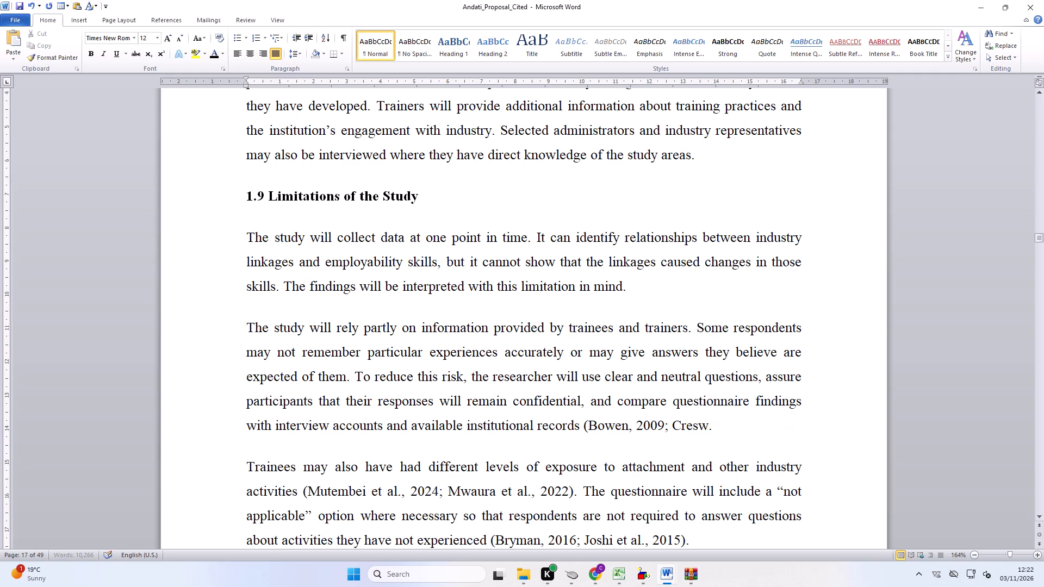
{"action": "key", "text": "BackSpace"}
{"action": "key", "text": "BackSpace"}
{"action": "key", "text": "BackSpace"}
{"action": "key", "text": "BackSpace"}
{"action": "key", "text": "BackSpace"}
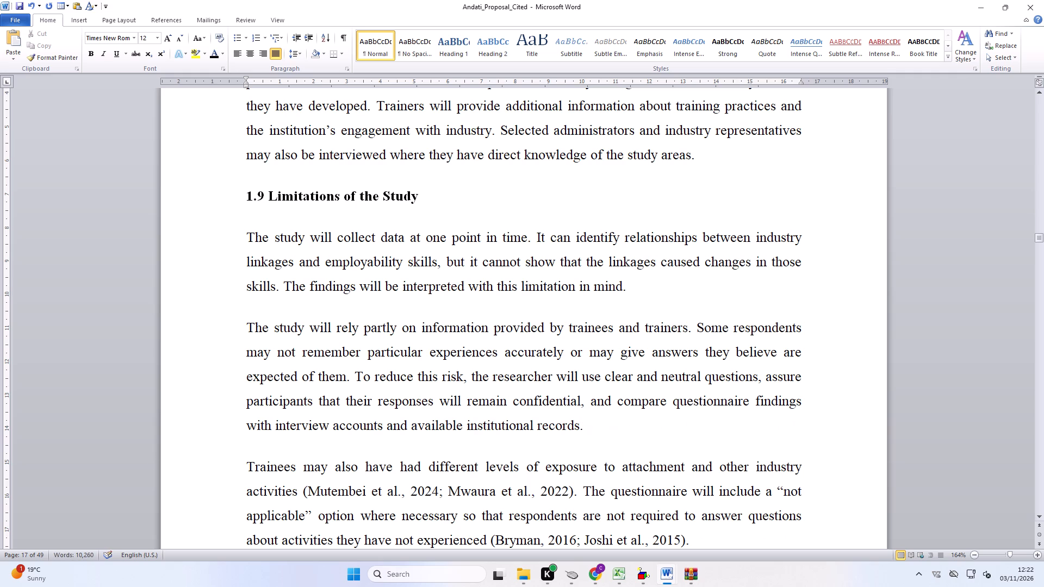
Delete the two paragraphs beginning "Trainees may also have had" and "Access to industry representatives" above the section 1.10 heading.
{"action": "left_click_drag", "start_coordinate": [243, 463], "coordinate": [568, 535]}
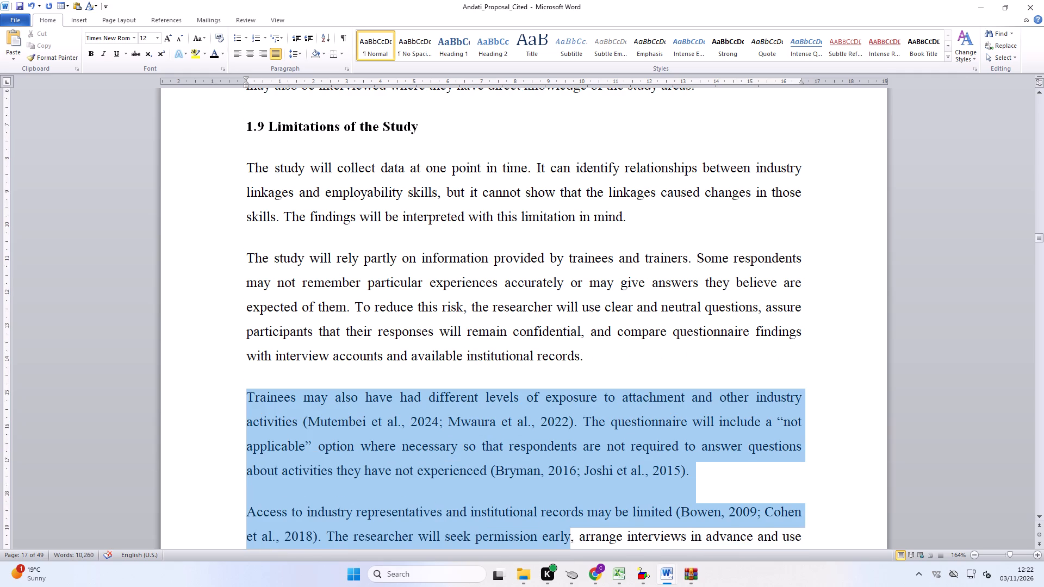
{"action": "left_click_drag", "start_coordinate": [568, 535], "coordinate": [687, 442]}
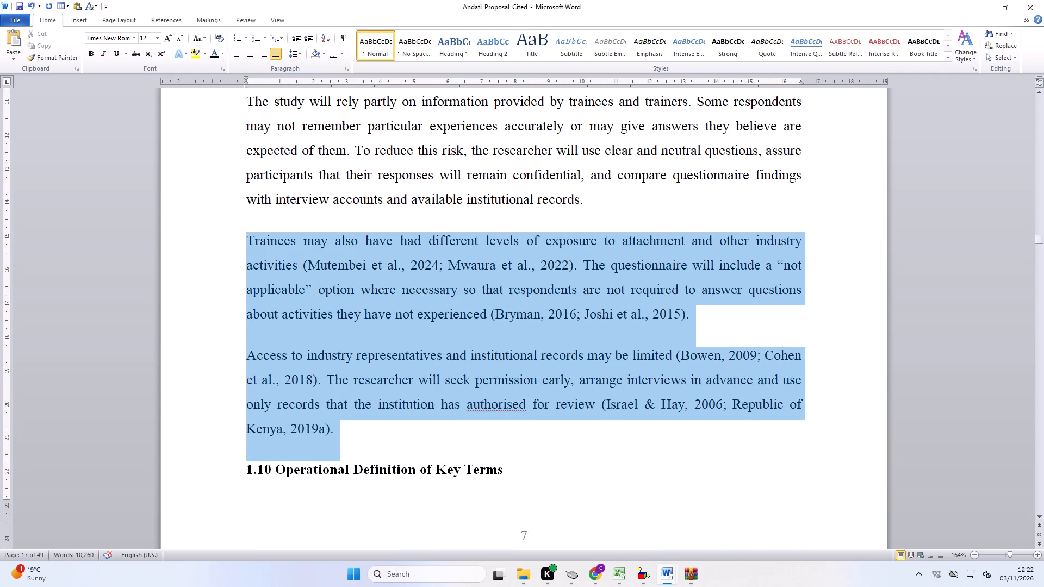
{"action": "left_click_drag", "start_coordinate": [687, 442], "coordinate": [692, 423]}
{"action": "key", "text": "BackSpace"}
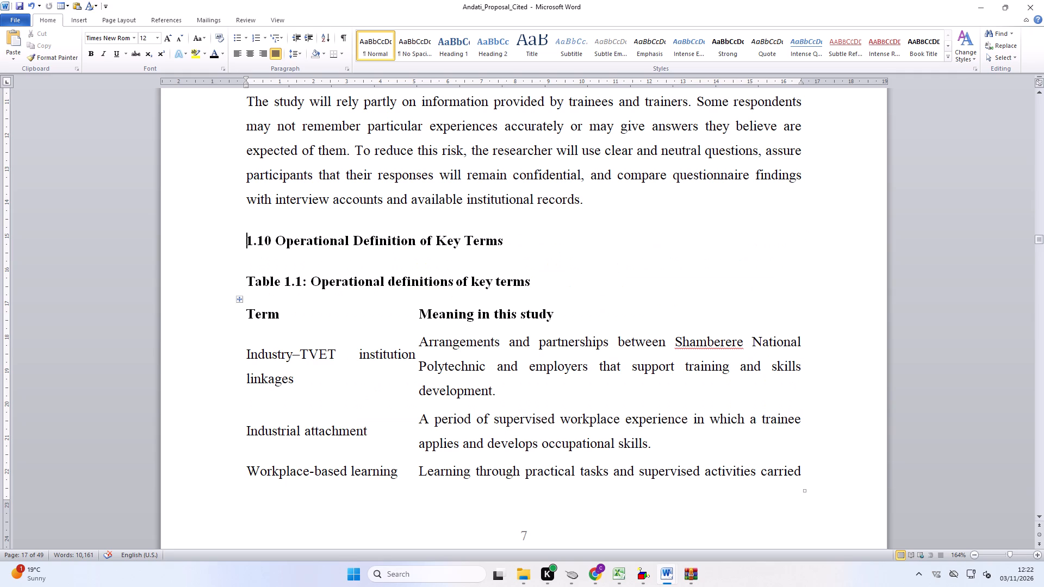
Delete the citation "(Creswell & Creswell, 2018; Randolph, 2009)" and its preceding space after "inform the study" in section 2.1, keeping the full stop.
{"action": "scroll", "coordinate": [687, 423], "scroll_direction": "down", "scroll_amount": 9}
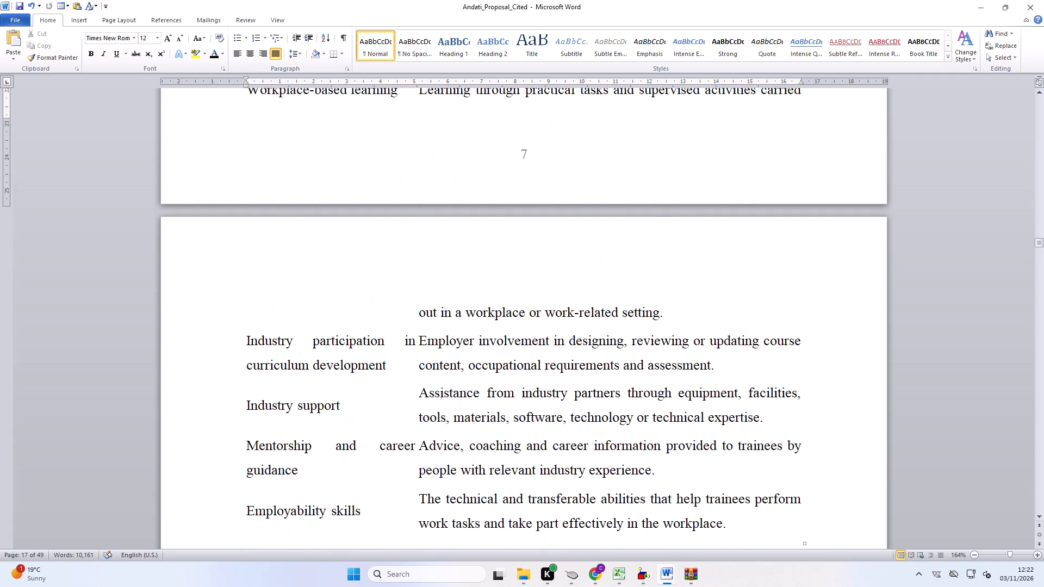
{"action": "scroll", "coordinate": [687, 423], "scroll_direction": "down", "scroll_amount": 10}
{"action": "scroll", "coordinate": [686, 422], "scroll_direction": "down", "scroll_amount": 11}
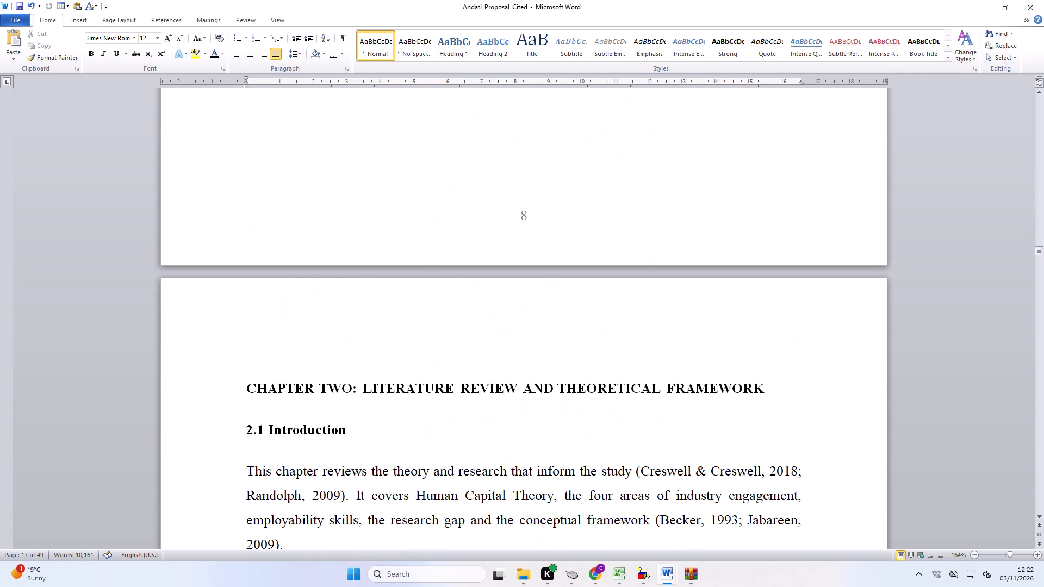
{"action": "scroll", "coordinate": [686, 422], "scroll_direction": "down", "scroll_amount": 4}
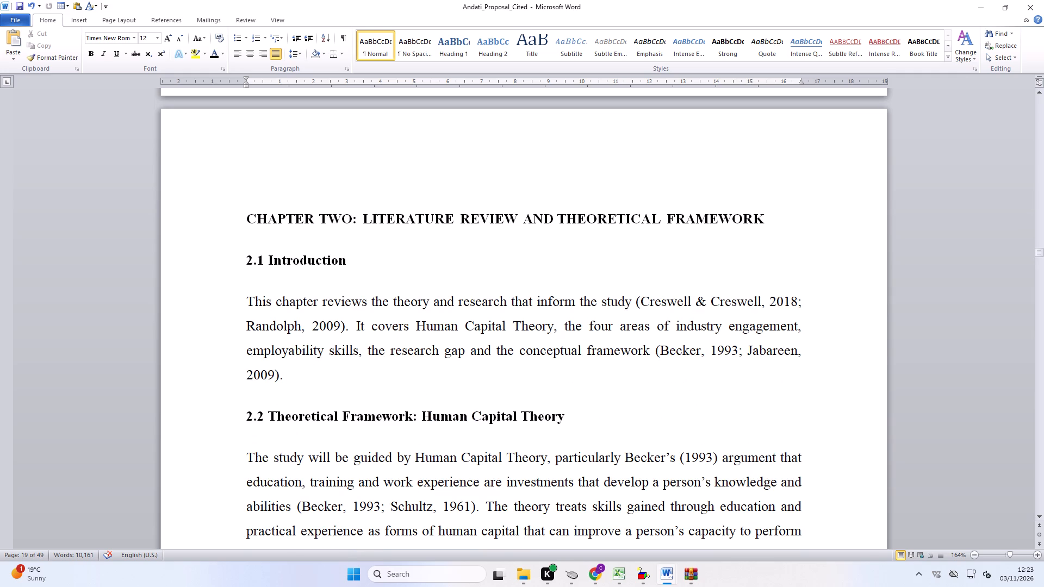
{"action": "left_click", "coordinate": [345, 327]}
{"action": "key", "text": "BackSpace"}
{"action": "key", "text": "BackSpace"}
{"action": "key", "text": "BackSpace"}
{"action": "key", "text": "BackSpace"}
{"action": "key", "text": "BackSpace"}
{"action": "key", "text": "BackSpace"}
{"action": "key", "text": "BackSpace"}
{"action": "key", "text": "BackSpace"}
{"action": "key", "text": "BackSpace"}
{"action": "key", "text": "BackSpace"}
{"action": "key", "text": "BackSpace"}
{"action": "key", "text": "BackSpace"}
{"action": "key", "text": "BackSpace"}
{"action": "key", "text": "BackSpace"}
{"action": "key", "text": "BackSpace"}
{"action": "key", "text": "BackSpace"}
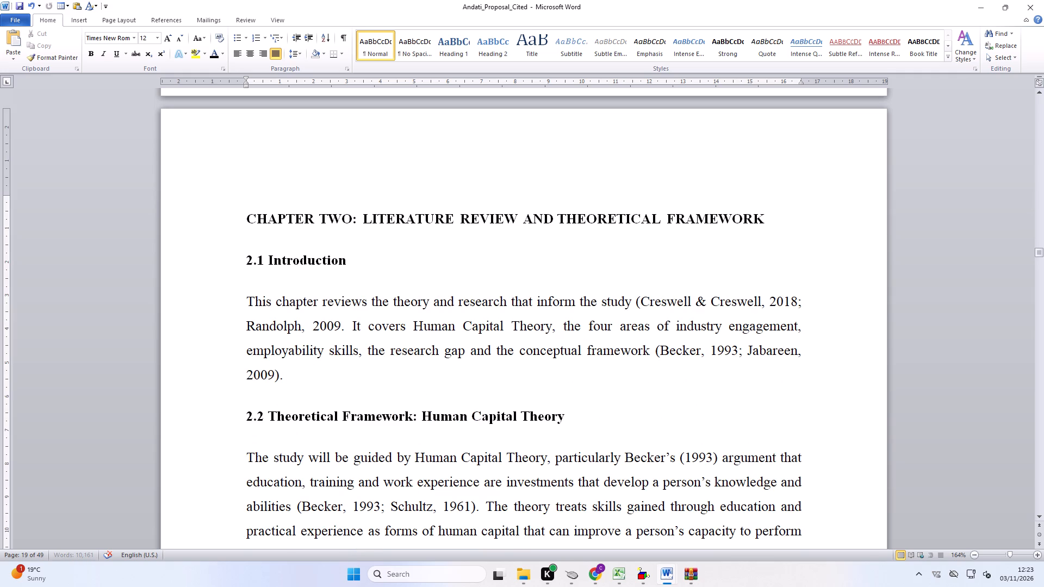
{"action": "key", "text": "BackSpace"}
{"action": "key", "text": "BackSpace"}
{"action": "key", "text": "BackSpace"}
{"action": "key", "text": "BackSpace"}
{"action": "key", "text": "BackSpace"}
{"action": "key", "text": "BackSpace"}
{"action": "key", "text": "BackSpace"}
{"action": "key", "text": "BackSpace"}
{"action": "key", "text": "BackSpace"}
{"action": "key", "text": "BackSpace"}
{"action": "key", "text": "BackSpace"}
{"action": "key", "text": "BackSpace"}
{"action": "key", "text": "BackSpace"}
{"action": "key", "text": "BackSpace"}
{"action": "key", "text": "BackSpace"}
{"action": "key", "text": "BackSpace"}
{"action": "key", "text": "BackSpace"}
{"action": "key", "text": "BackSpace"}
{"action": "key", "text": "BackSpace"}
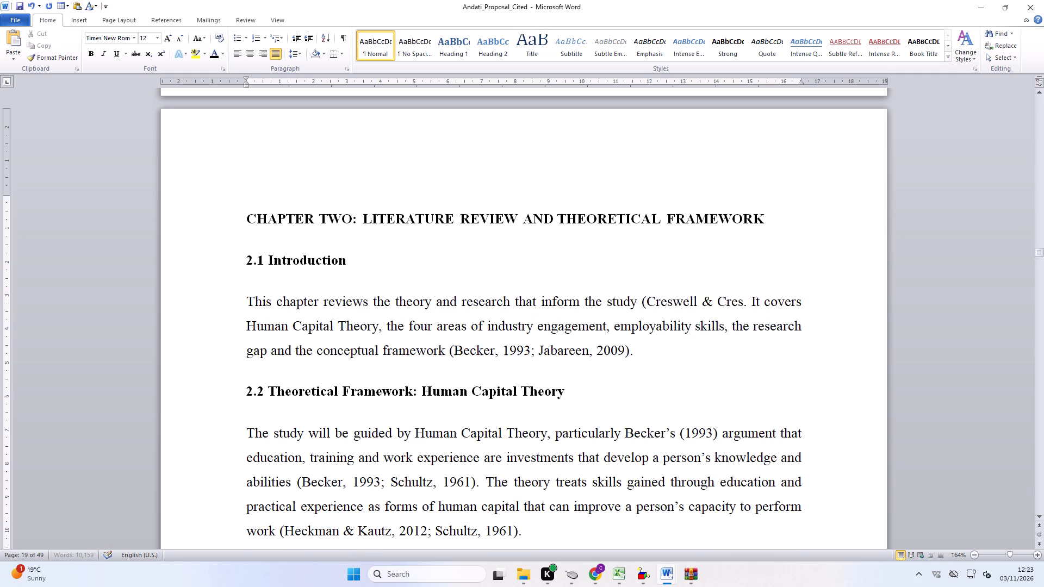
{"action": "key", "text": "BackSpace"}
{"action": "key", "text": "BackSpace"}
{"action": "key", "text": "BackSpace"}
{"action": "key", "text": "BackSpace"}
{"action": "key", "text": "BackSpace"}
{"action": "key", "text": "BackSpace"}
{"action": "key", "text": "BackSpace"}
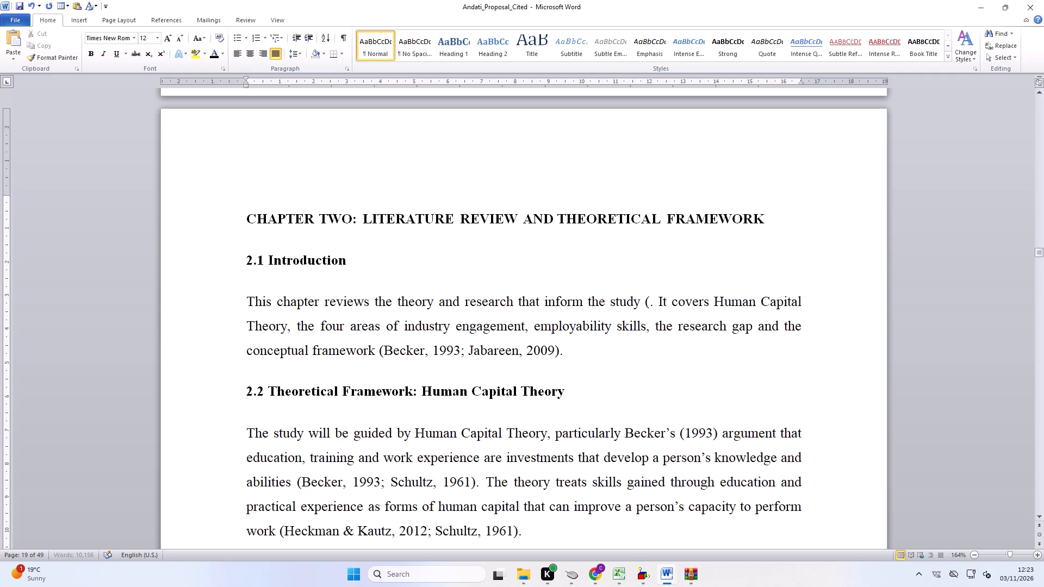
{"action": "key", "text": "BackSpace"}
{"action": "key", "text": "BackSpace"}
Delete the citation "(Becker, 1993; Jabareen, 2009)" and its preceding space in section 2.1, so the sentence ends "the conceptual framework.".
{"action": "left_click", "coordinate": [561, 351]}
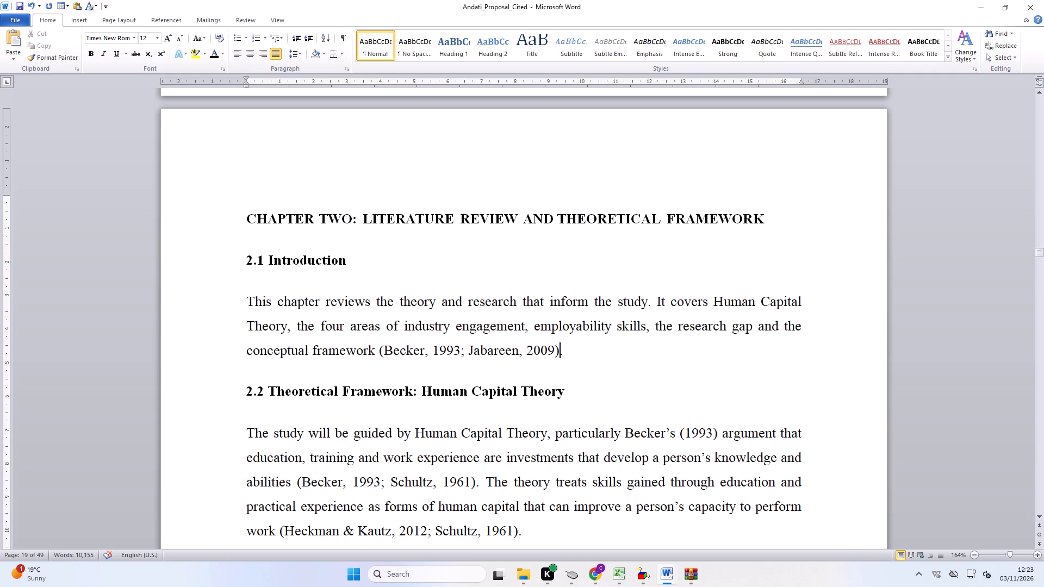
{"action": "key", "text": "BackSpace"}
{"action": "key", "text": "BackSpace"}
{"action": "key", "text": "BackSpace"}
{"action": "key", "text": "BackSpace"}
{"action": "key", "text": "BackSpace"}
{"action": "key", "text": "BackSpace"}
{"action": "key", "text": "BackSpace"}
{"action": "key", "text": "BackSpace"}
{"action": "key", "text": "BackSpace"}
{"action": "key", "text": "BackSpace"}
{"action": "key", "text": "BackSpace"}
{"action": "key", "text": "BackSpace"}
{"action": "key", "text": "BackSpace"}
{"action": "key", "text": "BackSpace"}
{"action": "key", "text": "BackSpace"}
{"action": "key", "text": "BackSpace"}
{"action": "key", "text": "BackSpace"}
{"action": "key", "text": "BackSpace"}
{"action": "key", "text": "BackSpace"}
{"action": "key", "text": "BackSpace"}
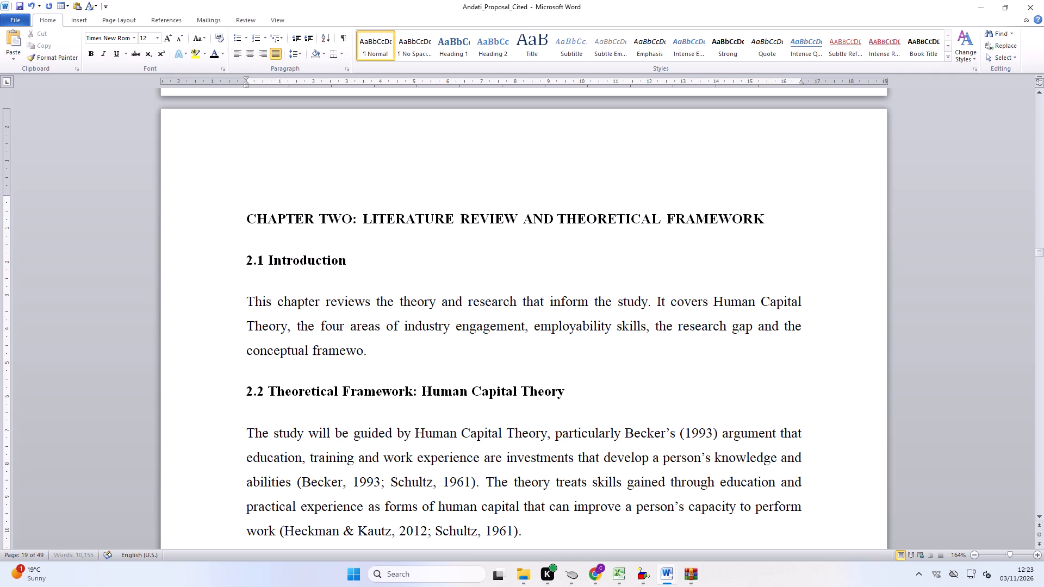
{"action": "key", "text": "r"}
{"action": "key", "text": "k"}
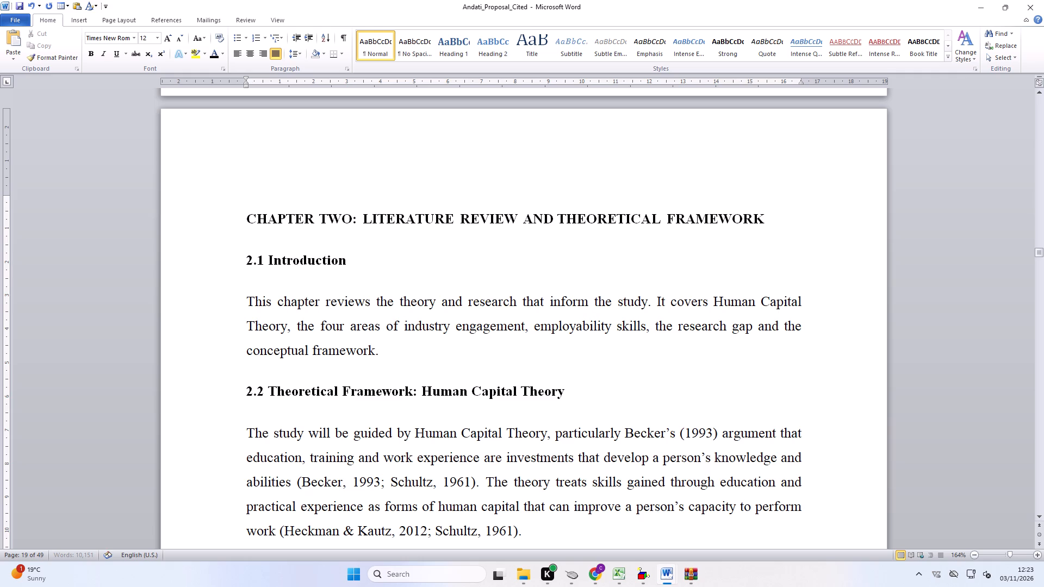
Look through the rest of Chapter Two, from section 2.2 to the section 2.6 Chapter Summary.
{"action": "scroll", "coordinate": [583, 380], "scroll_direction": "down", "scroll_amount": 6}
{"action": "scroll", "coordinate": [583, 376], "scroll_direction": "down", "scroll_amount": 20}
{"action": "scroll", "coordinate": [583, 376], "scroll_direction": "down", "scroll_amount": 2}
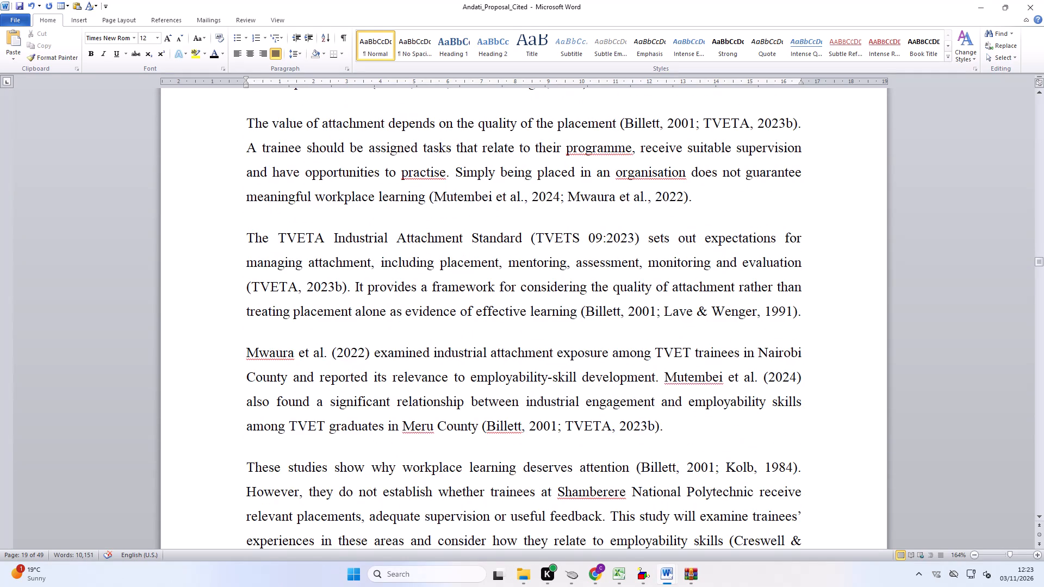
{"action": "scroll", "coordinate": [587, 368], "scroll_direction": "down", "scroll_amount": 6}
{"action": "scroll", "coordinate": [587, 372], "scroll_direction": "up", "scroll_amount": 1}
{"action": "scroll", "coordinate": [587, 372], "scroll_direction": "down", "scroll_amount": 10}
{"action": "scroll", "coordinate": [586, 372], "scroll_direction": "up", "scroll_amount": 8}
{"action": "scroll", "coordinate": [585, 365], "scroll_direction": "down", "scroll_amount": 20}
{"action": "scroll", "coordinate": [585, 365], "scroll_direction": "down", "scroll_amount": 2}
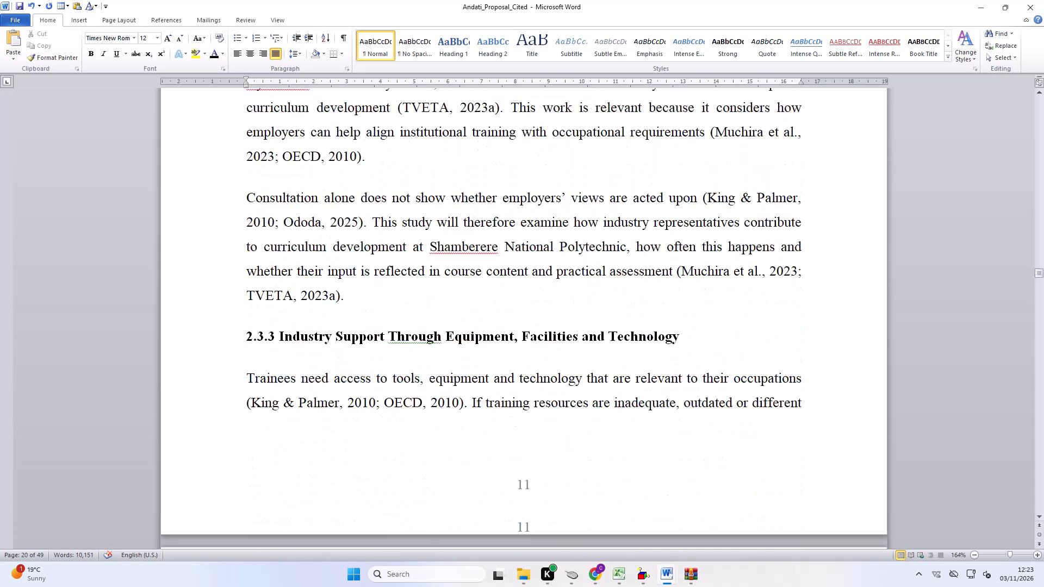
{"action": "scroll", "coordinate": [583, 367], "scroll_direction": "down", "scroll_amount": 20}
{"action": "scroll", "coordinate": [583, 367], "scroll_direction": "down", "scroll_amount": 8}
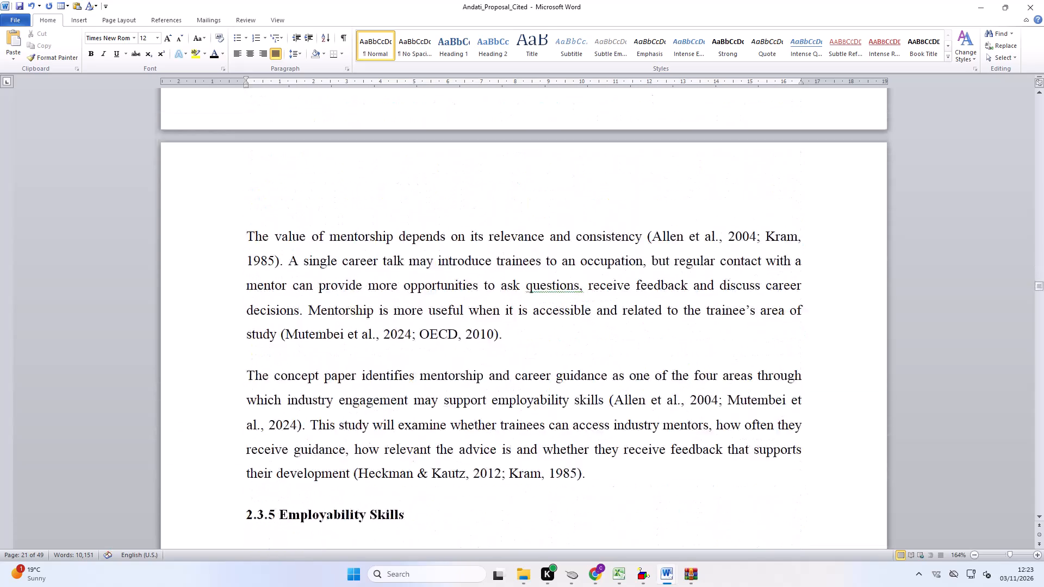
{"action": "scroll", "coordinate": [583, 366], "scroll_direction": "down", "scroll_amount": 20}
{"action": "scroll", "coordinate": [583, 366], "scroll_direction": "down", "scroll_amount": 20}
{"action": "scroll", "coordinate": [583, 366], "scroll_direction": "down", "scroll_amount": 10}
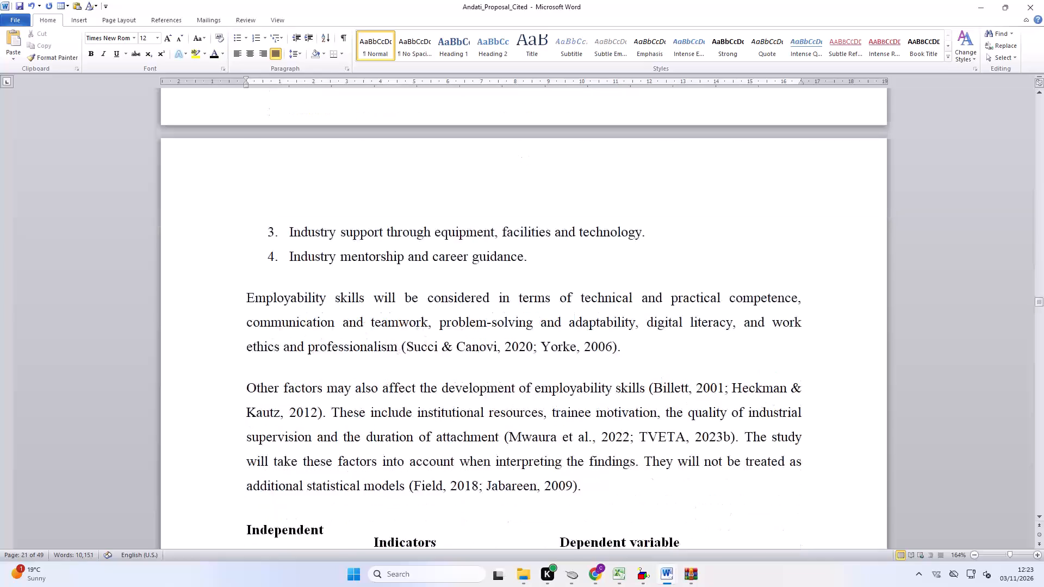
{"action": "scroll", "coordinate": [577, 365], "scroll_direction": "down", "scroll_amount": 15}
{"action": "scroll", "coordinate": [576, 364], "scroll_direction": "down", "scroll_amount": 12}
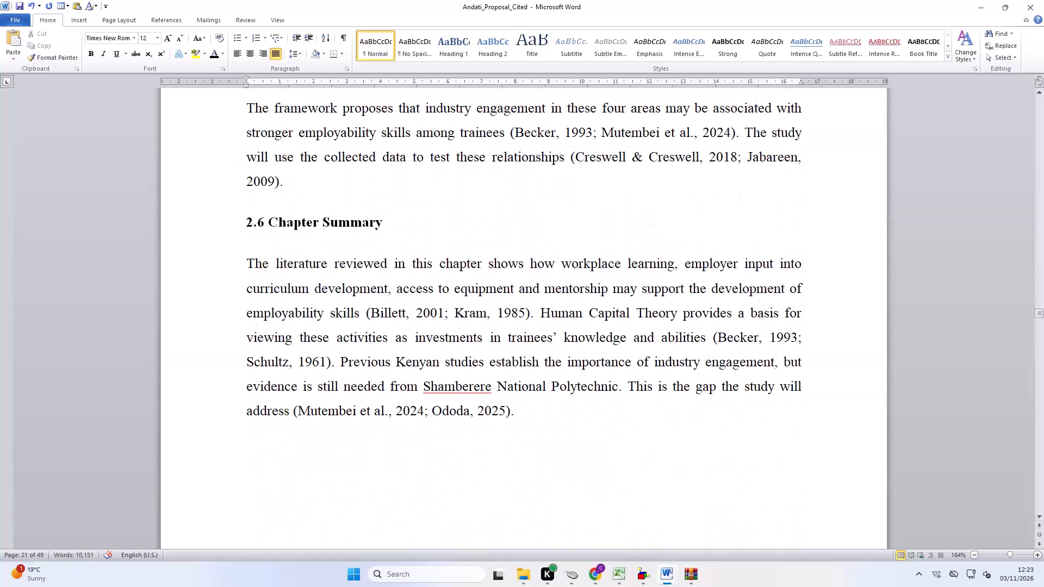
Centre the heading "CHAPTER THREE: RESEARCH METHODOLOGY".
{"action": "scroll", "coordinate": [576, 364], "scroll_direction": "down", "scroll_amount": 13}
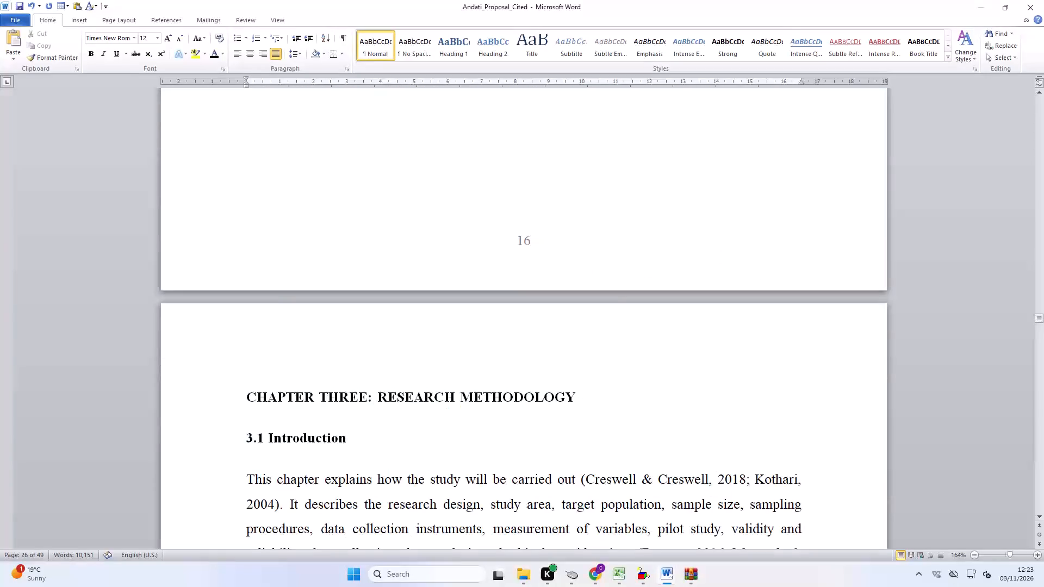
{"action": "scroll", "coordinate": [577, 365], "scroll_direction": "down", "scroll_amount": 2}
{"action": "left_click_drag", "start_coordinate": [595, 316], "coordinate": [255, 312]}
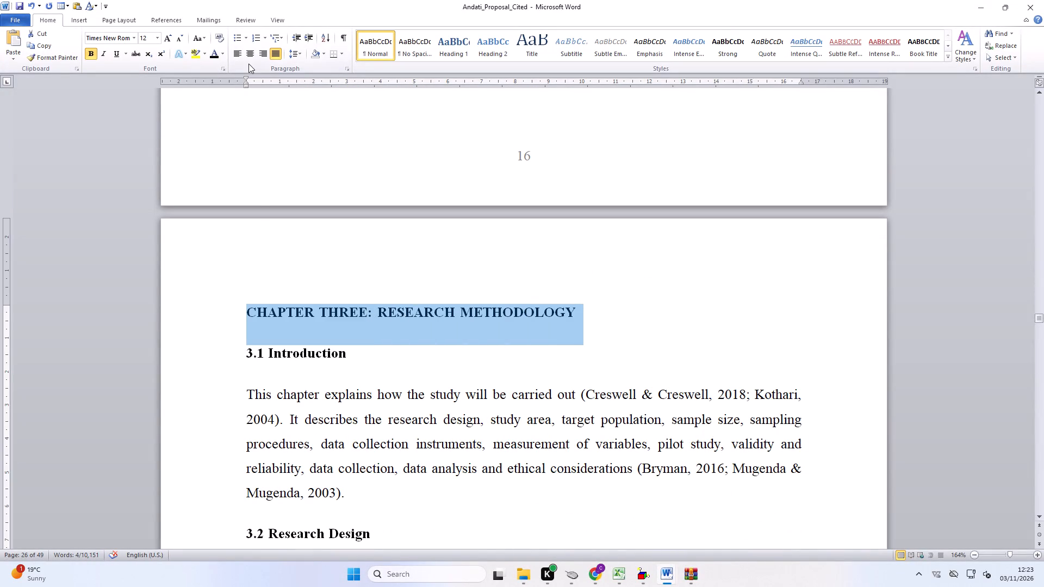
{"action": "left_click", "coordinate": [250, 56]}
{"action": "left_click", "coordinate": [422, 505]}
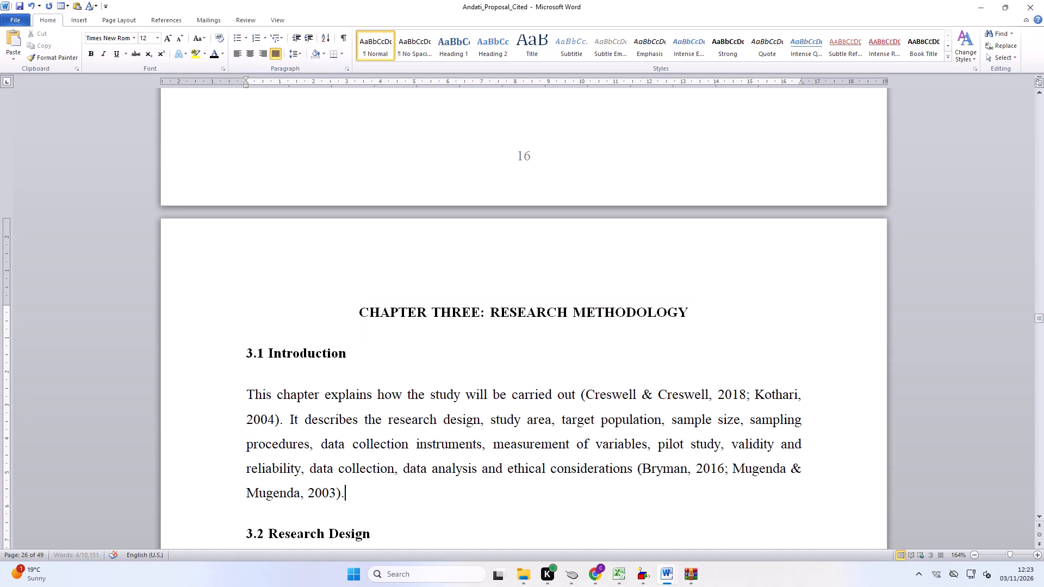
Delete the citation "(Creswell & Creswell, 2018; Kothari, 2004)" and its preceding space after "carried out" in section 3.1, keeping the full stop.
{"action": "left_click", "coordinate": [279, 420]}
{"action": "key", "text": "BackSpace"}
{"action": "key", "text": "BackSpace"}
{"action": "key", "text": "BackSpace"}
{"action": "key", "text": "BackSpace"}
{"action": "key", "text": "BackSpace"}
{"action": "key", "text": "BackSpace"}
{"action": "key", "text": "BackSpace"}
{"action": "key", "text": "BackSpace"}
{"action": "key", "text": "BackSpace"}
{"action": "key", "text": "BackSpace"}
{"action": "key", "text": "BackSpace"}
{"action": "key", "text": "BackSpace"}
{"action": "key", "text": "BackSpace"}
{"action": "key", "text": "BackSpace"}
{"action": "key", "text": "BackSpace"}
{"action": "key", "text": "BackSpace"}
{"action": "key", "text": "BackSpace"}
{"action": "key", "text": "BackSpace"}
{"action": "key", "text": "BackSpace"}
{"action": "key", "text": "BackSpace"}
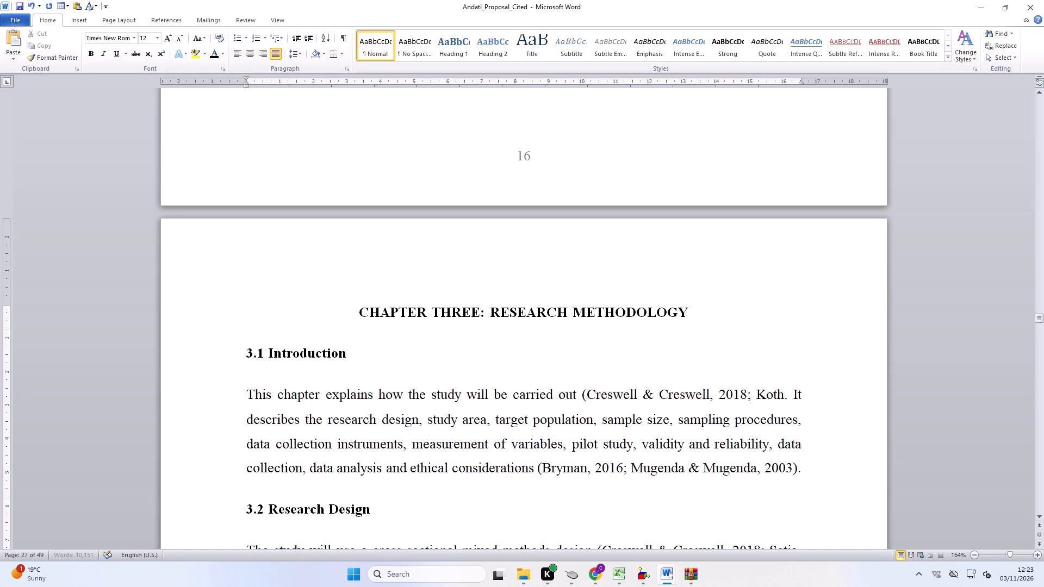
{"action": "key", "text": "BackSpace"}
{"action": "key", "text": "BackSpace"}
{"action": "key", "text": "BackSpace"}
{"action": "key", "text": "BackSpace"}
{"action": "key", "text": "BackSpace"}
{"action": "key", "text": "BackSpace"}
{"action": "key", "text": "BackSpace"}
{"action": "key", "text": "BackSpace"}
{"action": "key", "text": "BackSpace"}
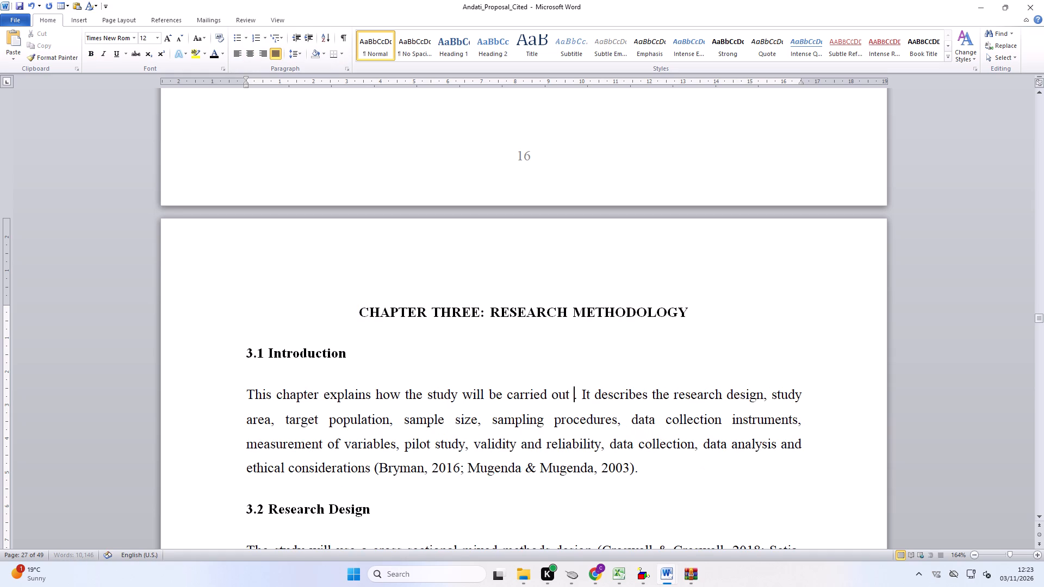
Delete the citation "(Bryman, 2016; Mugenda & Mugenda, 2003)" after "ethical considerations" in section 3.1, keeping the full stop.
{"action": "left_click", "coordinate": [635, 470]}
{"action": "key", "text": "BackSpace"}
{"action": "key", "text": "BackSpace"}
{"action": "key", "text": "BackSpace"}
{"action": "key", "text": "BackSpace"}
{"action": "key", "text": "BackSpace"}
{"action": "key", "text": "BackSpace"}
{"action": "key", "text": "BackSpace"}
{"action": "key", "text": "BackSpace"}
{"action": "key", "text": "BackSpace"}
{"action": "key", "text": "BackSpace"}
{"action": "key", "text": "BackSpace"}
{"action": "key", "text": "BackSpace"}
{"action": "key", "text": "BackSpace"}
{"action": "key", "text": "BackSpace"}
{"action": "key", "text": "BackSpace"}
{"action": "key", "text": "BackSpace"}
{"action": "key", "text": "BackSpace"}
{"action": "key", "text": "BackSpace"}
{"action": "key", "text": "BackSpace"}
{"action": "key", "text": "BackSpace"}
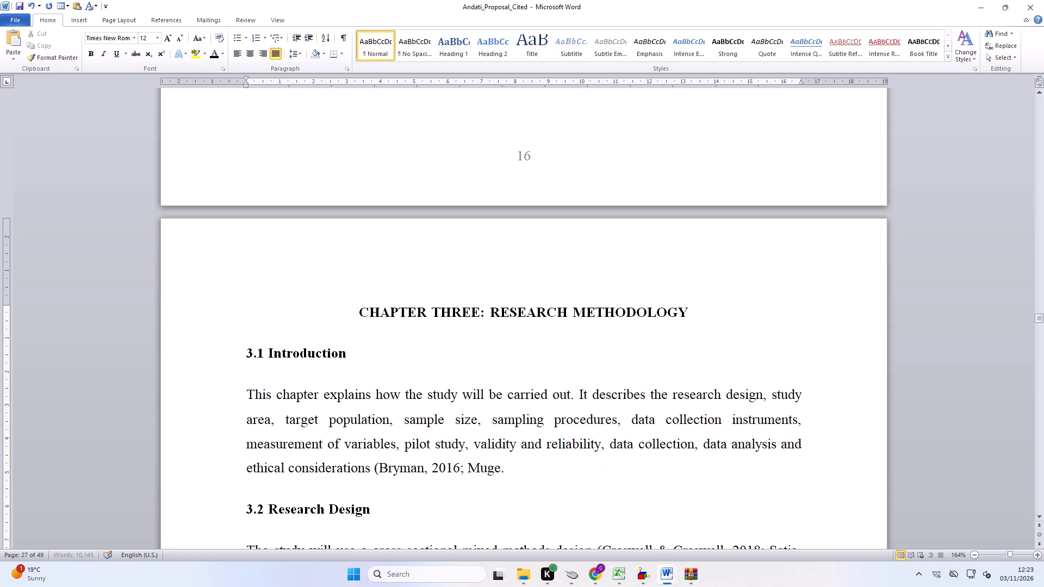
{"action": "key", "text": "BackSpace"}
{"action": "key", "text": "BackSpace"}
{"action": "key", "text": "BackSpace"}
{"action": "key", "text": "BackSpace"}
{"action": "key", "text": "BackSpace"}
{"action": "key", "text": "BackSpace"}
{"action": "key", "text": "BackSpace"}
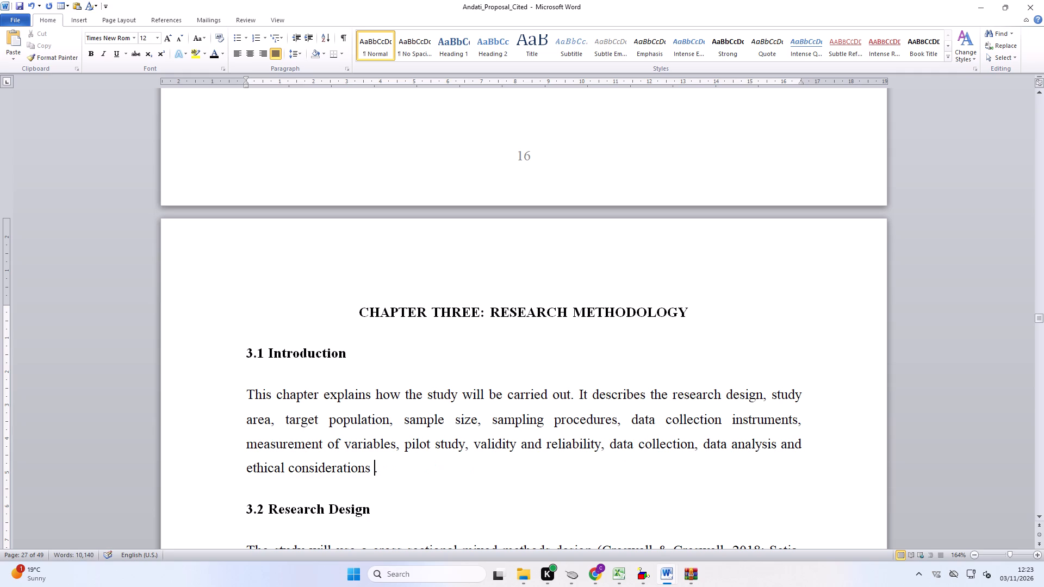
Strip the backslashes and the trailing space from the general sample size formula in section 3.6, leaving "[ n=frac{N}{1+N(e^2)}]".
{"action": "scroll", "coordinate": [651, 507], "scroll_direction": "down", "scroll_amount": 9}
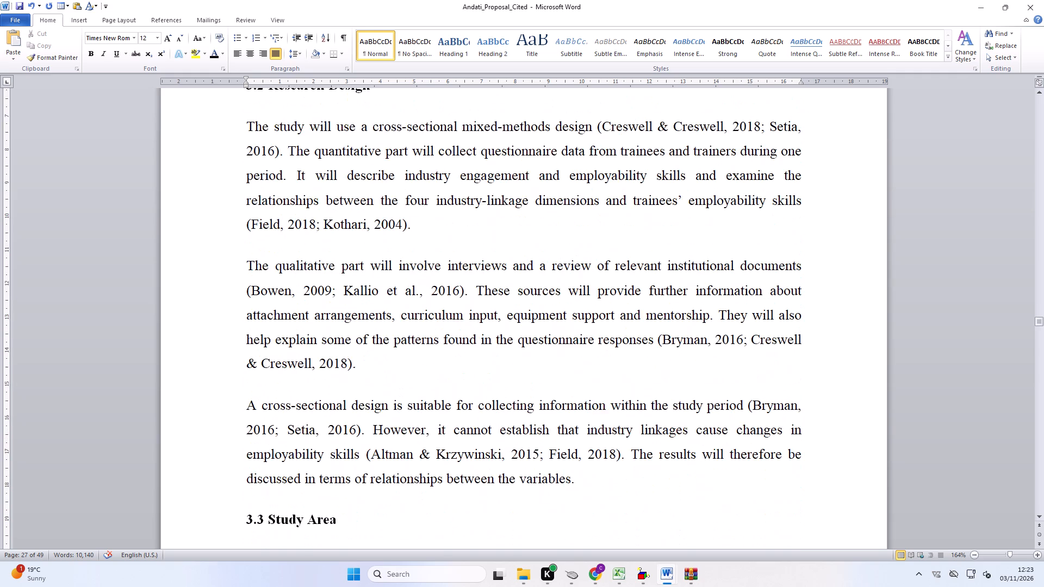
{"action": "scroll", "coordinate": [651, 506], "scroll_direction": "down", "scroll_amount": 11}
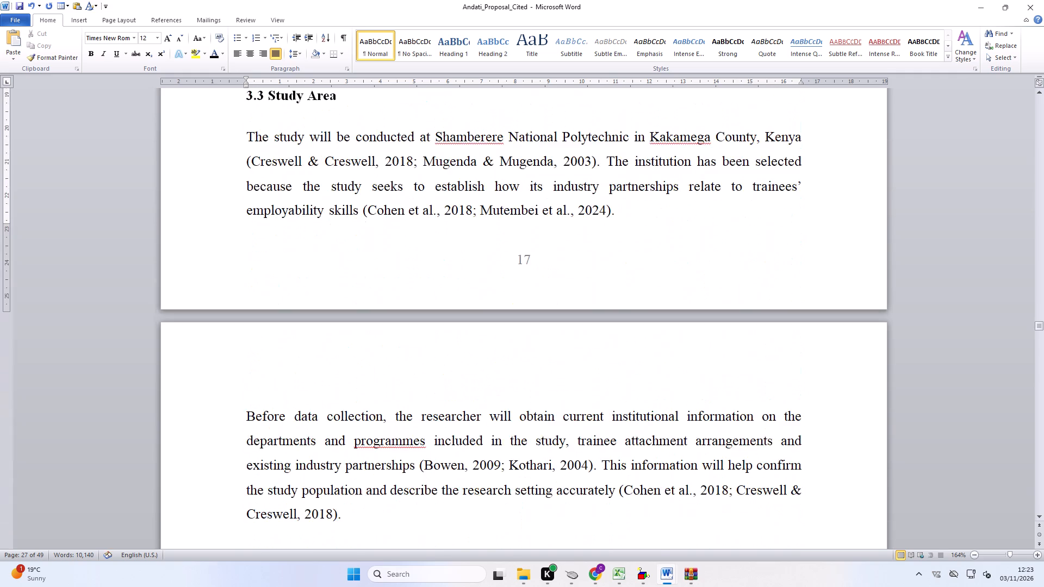
{"action": "scroll", "coordinate": [651, 506], "scroll_direction": "down", "scroll_amount": 20}
{"action": "scroll", "coordinate": [651, 506], "scroll_direction": "down", "scroll_amount": 17}
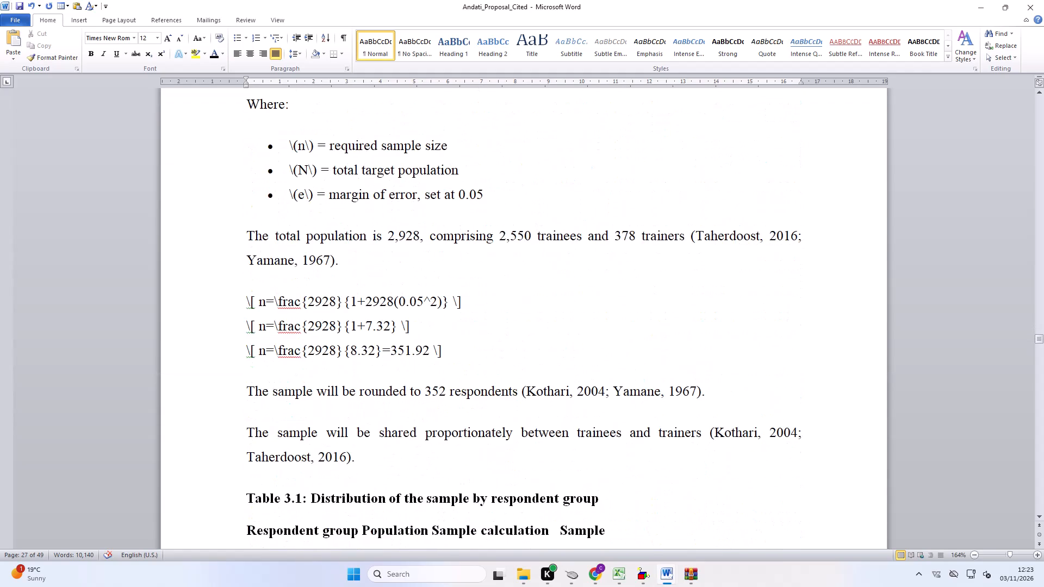
{"action": "scroll", "coordinate": [648, 504], "scroll_direction": "up", "scroll_amount": 2}
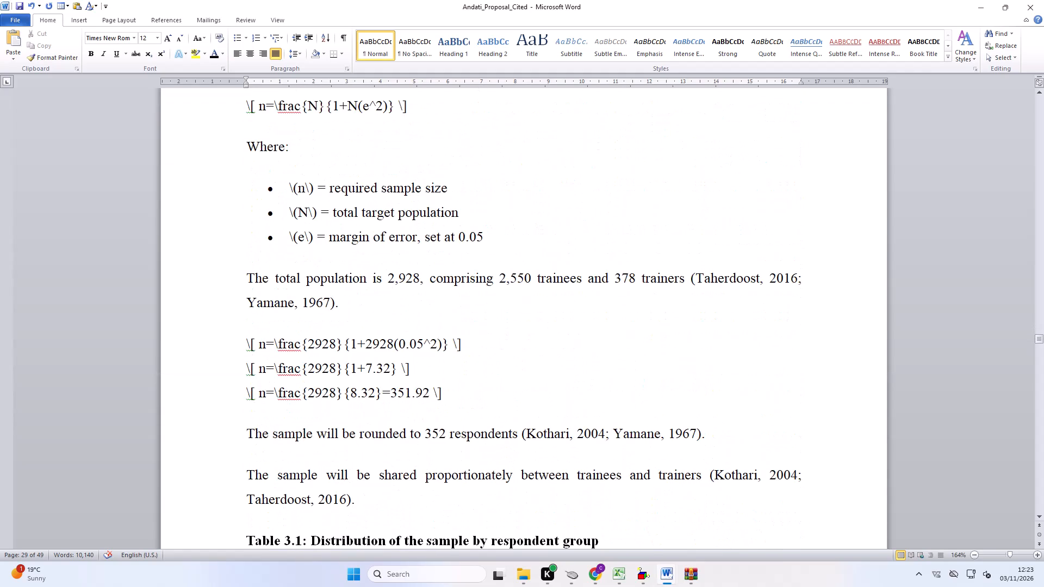
{"action": "scroll", "coordinate": [599, 436], "scroll_direction": "up", "scroll_amount": 6}
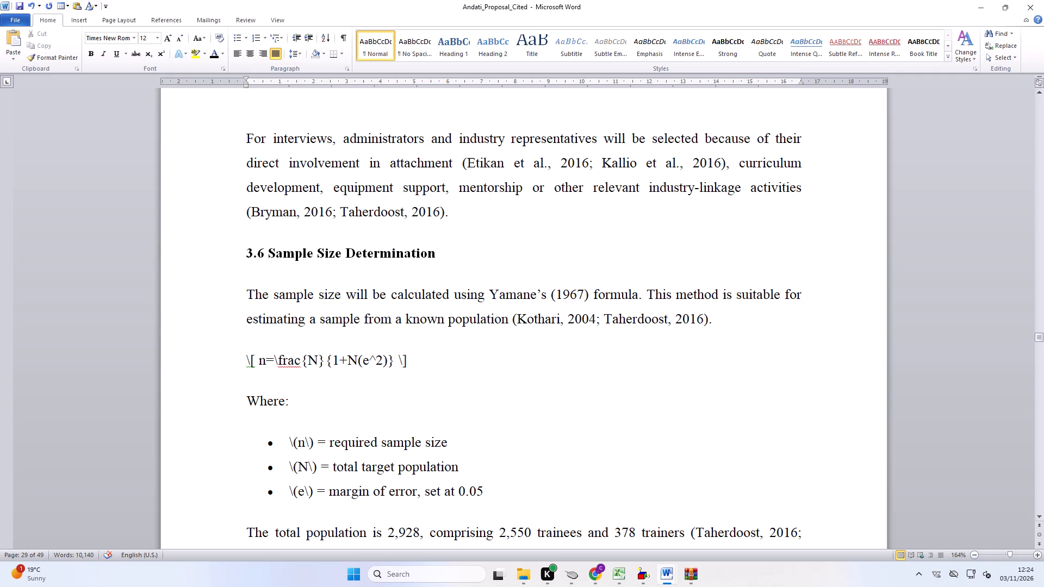
{"action": "left_click", "coordinate": [250, 361]}
{"action": "key", "text": "BackSpace"}
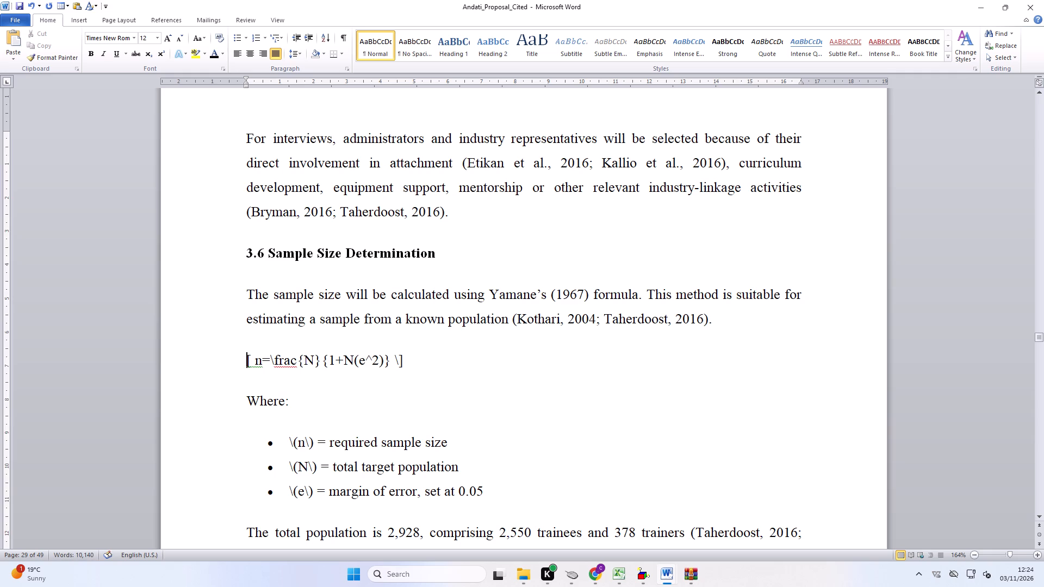
{"action": "left_click", "coordinate": [274, 364]}
{"action": "key", "text": "BackSpace"}
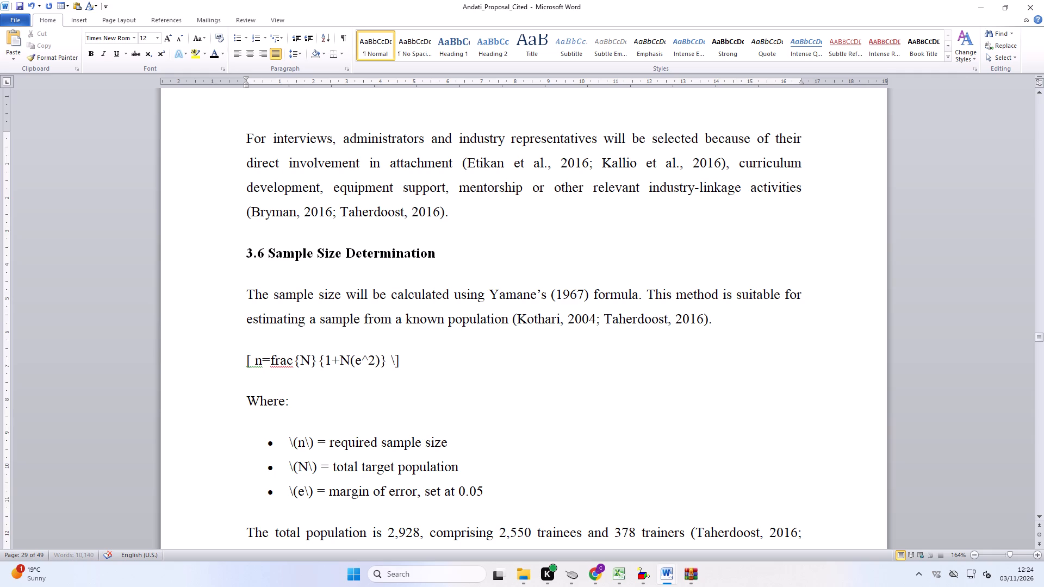
{"action": "left_click", "coordinate": [393, 360]}
{"action": "key", "text": "BackSpace"}
{"action": "key", "text": "BackSpace"}
Remove the backslashes and brackets around n in the first "Where" bullet, leaving "n = required sample size".
{"action": "scroll", "coordinate": [364, 435], "scroll_direction": "down", "scroll_amount": 2}
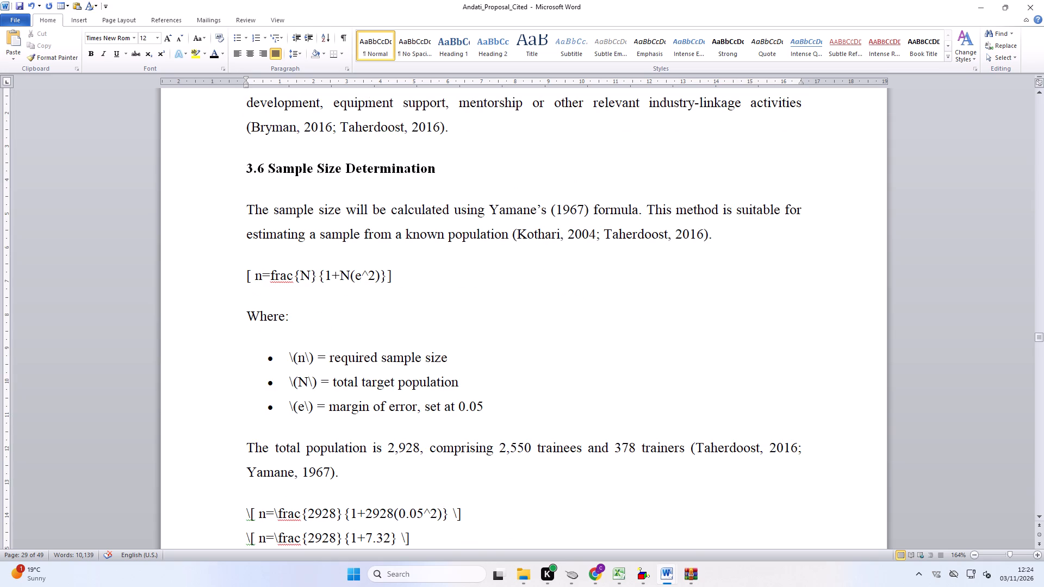
{"action": "left_click", "coordinate": [297, 359]}
{"action": "key", "text": "BackSpace"}
{"action": "key", "text": "BackSpace"}
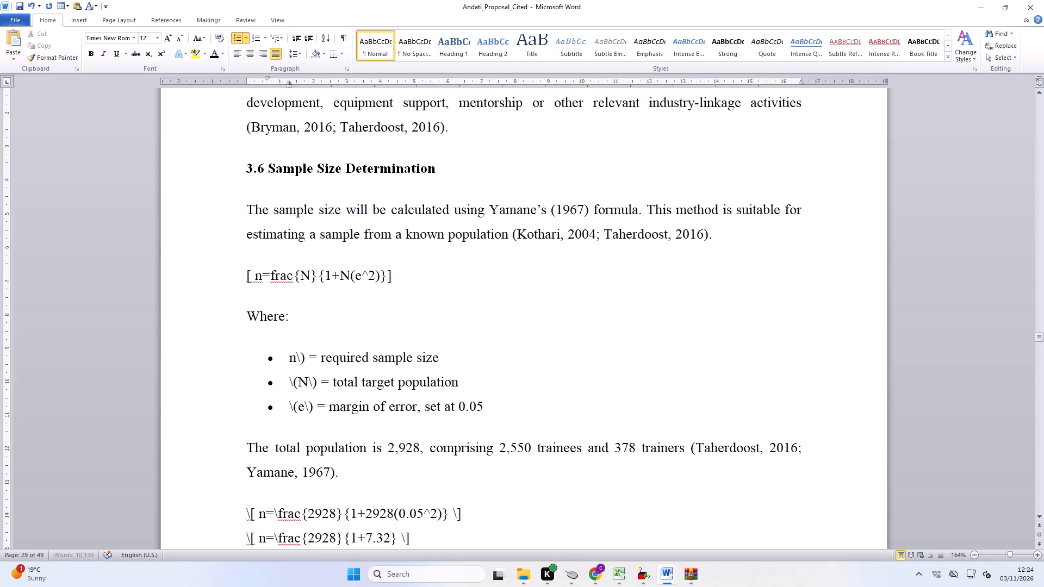
{"action": "left_click", "coordinate": [305, 358]}
{"action": "key", "text": "BackSpace"}
{"action": "key", "text": "BackSpace"}
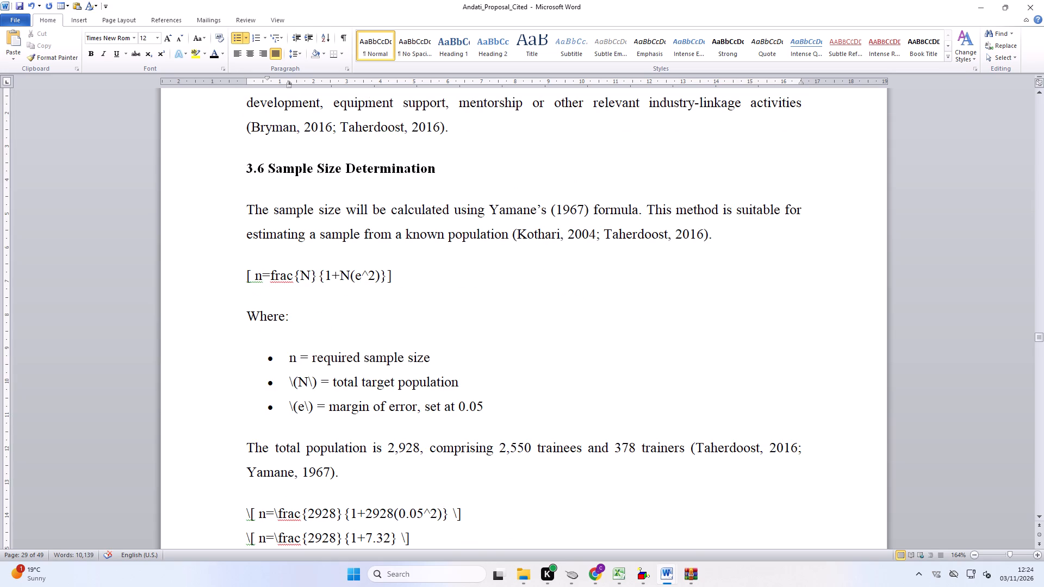
Remove the backslashes and brackets around N in the second bullet, leaving "N = total target population".
{"action": "left_click", "coordinate": [318, 384]}
{"action": "key", "text": "BackSpace"}
{"action": "key", "text": "BackSpace"}
{"action": "left_click", "coordinate": [296, 383]}
{"action": "key", "text": "BackSpace"}
{"action": "key", "text": "BackSpace"}
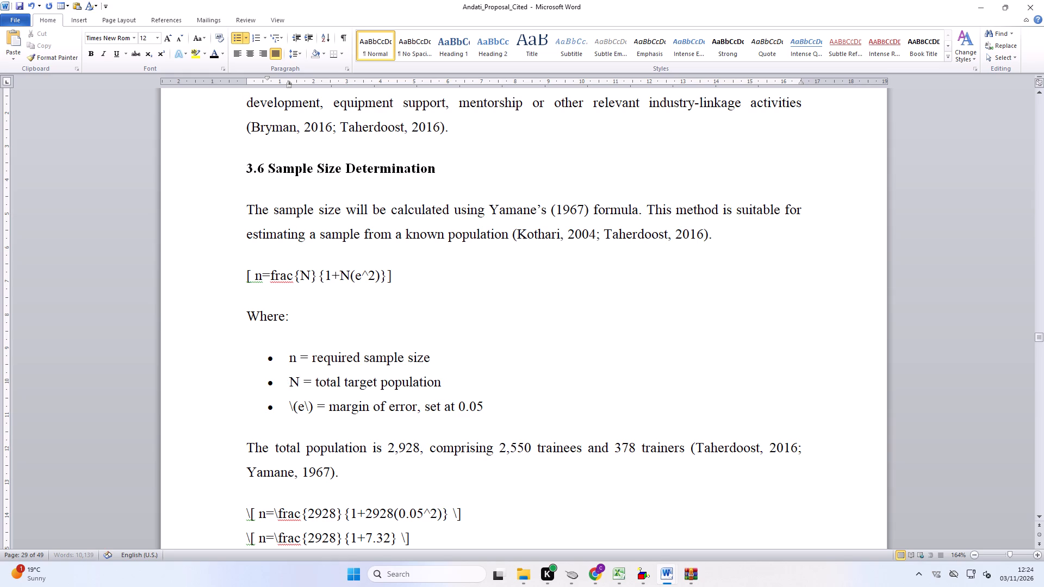
Remove the backslashes, brackets and following space around e in the third bullet, leaving "e= margin of error, set at 0.05".
{"action": "left_click", "coordinate": [316, 408]}
{"action": "key", "text": "BackSpace"}
{"action": "key", "text": "BackSpace"}
{"action": "key", "text": "BackSpace"}
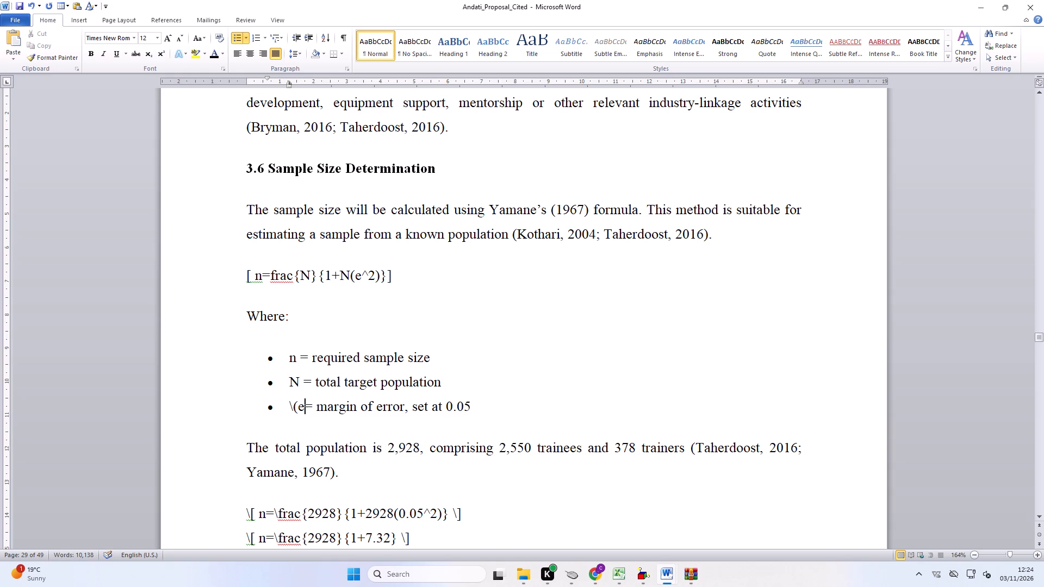
{"action": "left_click", "coordinate": [295, 405]}
{"action": "key", "text": "BackSpace"}
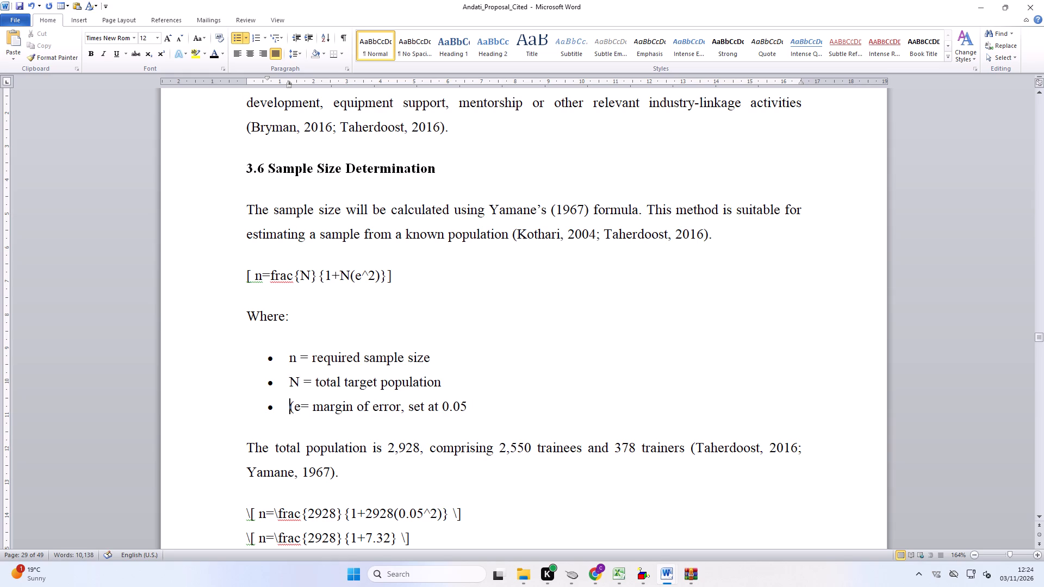
{"action": "left_click", "coordinate": [297, 408]}
{"action": "key", "text": "BackSpace"}
Delete the three worked calculation lines with 2928 below the total population paragraph in section 3.6.
{"action": "scroll", "coordinate": [344, 455], "scroll_direction": "down", "scroll_amount": 2}
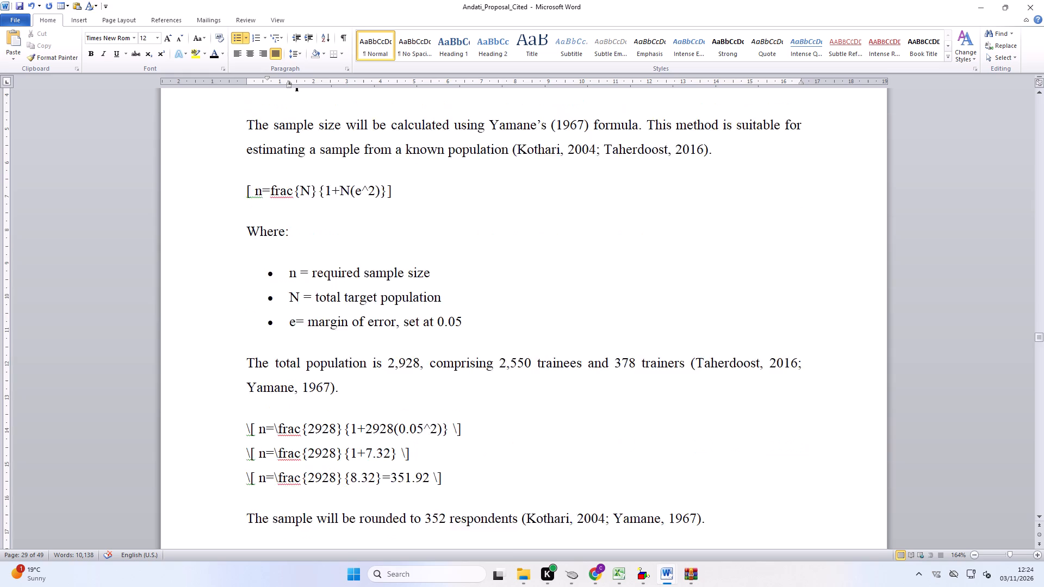
{"action": "scroll", "coordinate": [344, 455], "scroll_direction": "down", "scroll_amount": 2}
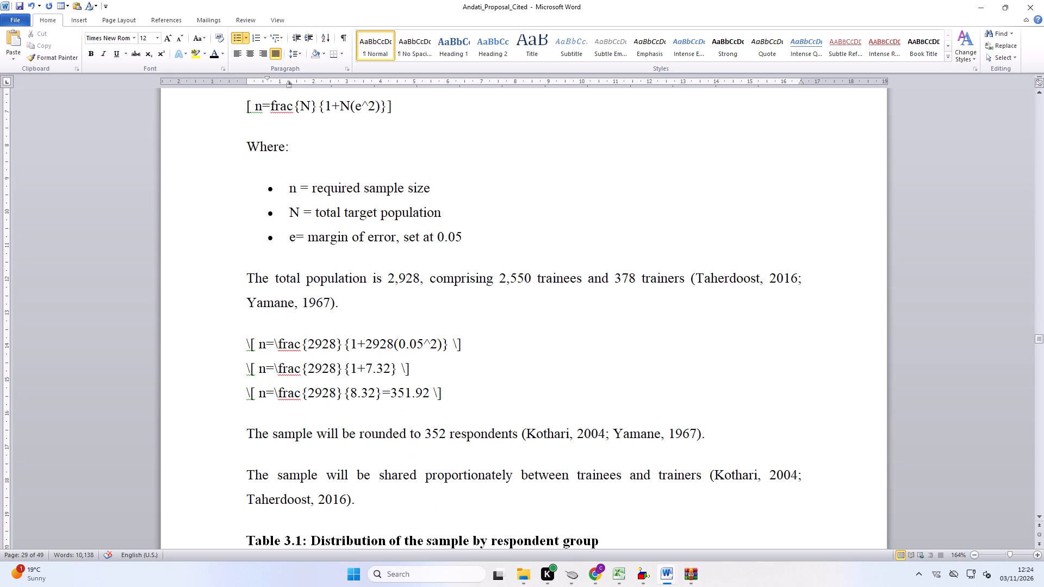
{"action": "left_click_drag", "start_coordinate": [449, 400], "coordinate": [240, 344]}
{"action": "key", "text": "BackSpace"}
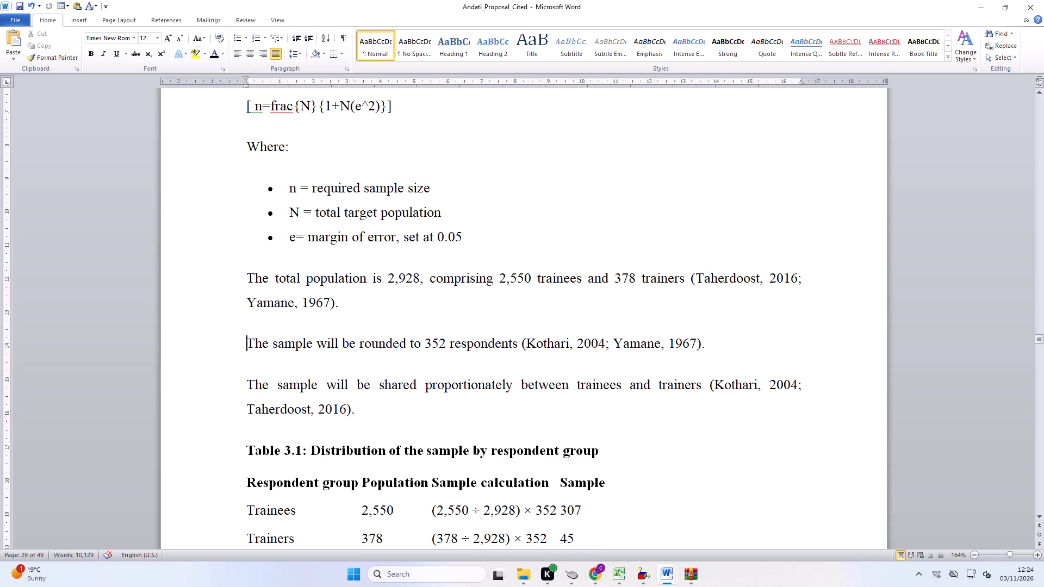
Join the "rounded to 352 respondents" and "shared proportionately" paragraphs onto the total population paragraph, separating the sentences with single spaces.
{"action": "key", "text": "BackSpace"}
{"action": "key", "text": "space"}
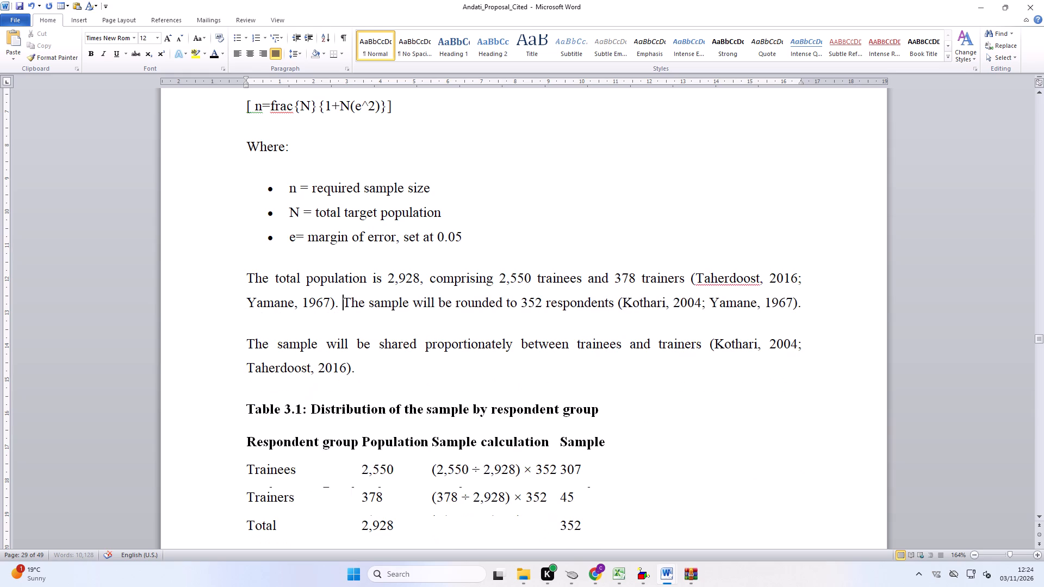
{"action": "left_click", "coordinate": [241, 339]}
{"action": "key", "text": "BackSpace"}
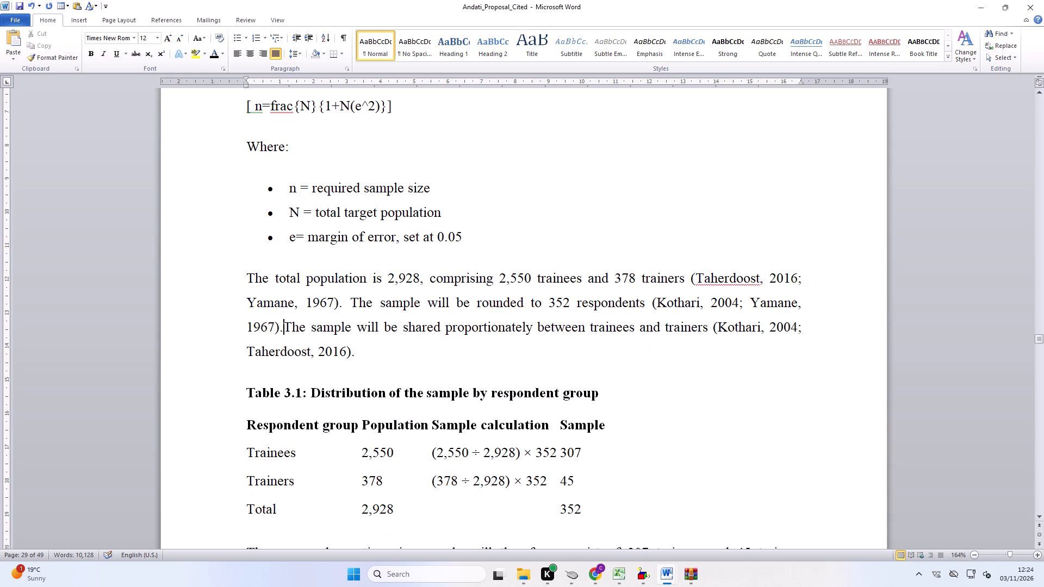
{"action": "key", "text": "space"}
Insert an empty paragraph before the heading "3.7 Sampling Procedures" so that it starts on the next page.
{"action": "scroll", "coordinate": [297, 394], "scroll_direction": "down", "scroll_amount": 6}
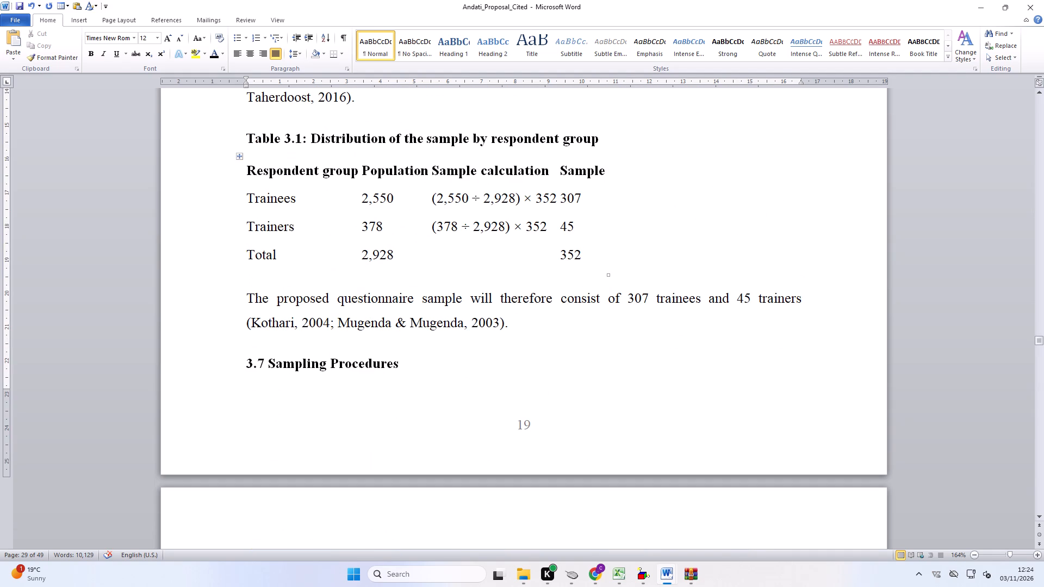
{"action": "left_click", "coordinate": [246, 363]}
{"action": "key", "text": "Return"}
Look through Chapter Three from section 3.7 Sampling Procedures to the start of section 3.9.
{"action": "scroll", "coordinate": [244, 368], "scroll_direction": "down", "scroll_amount": 2}
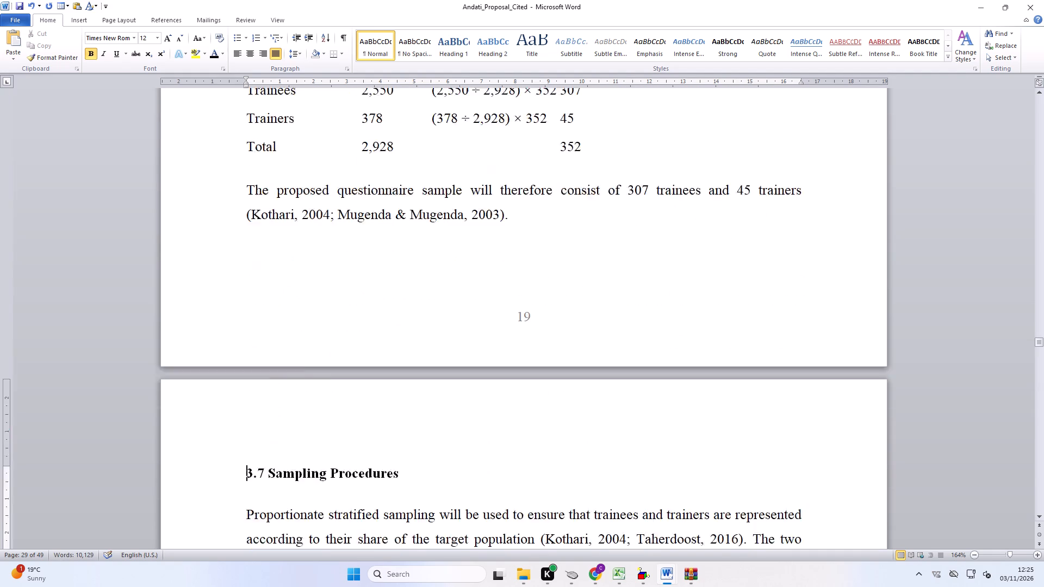
{"action": "scroll", "coordinate": [244, 369], "scroll_direction": "down", "scroll_amount": 13}
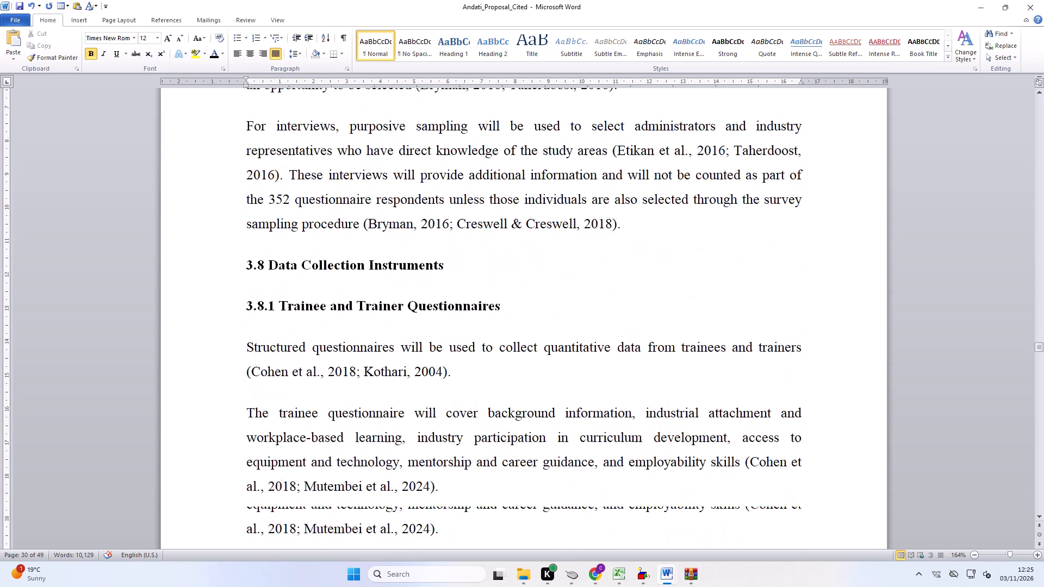
{"action": "scroll", "coordinate": [247, 370], "scroll_direction": "down", "scroll_amount": 6}
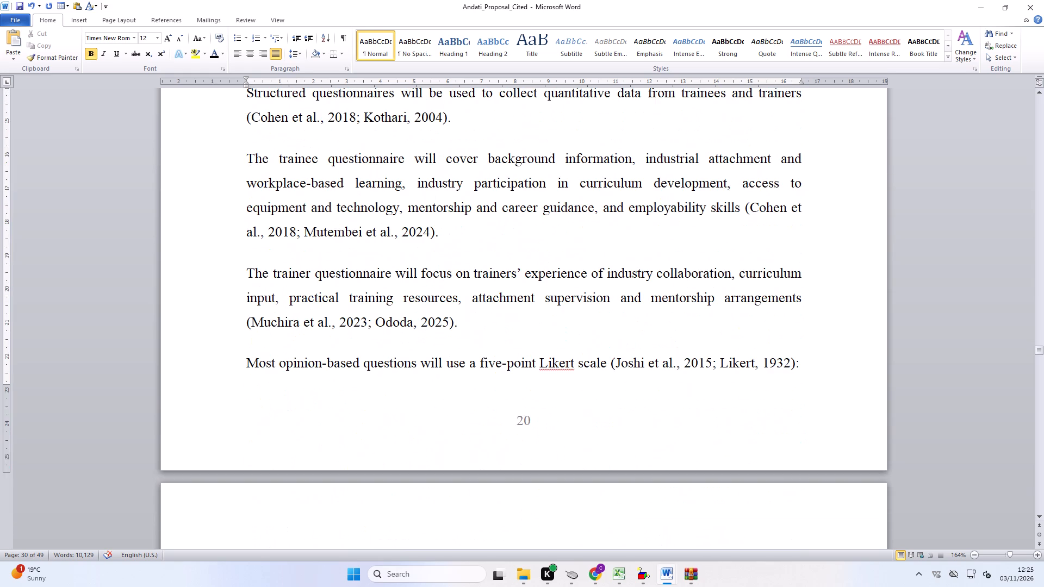
{"action": "scroll", "coordinate": [249, 372], "scroll_direction": "down", "scroll_amount": 9}
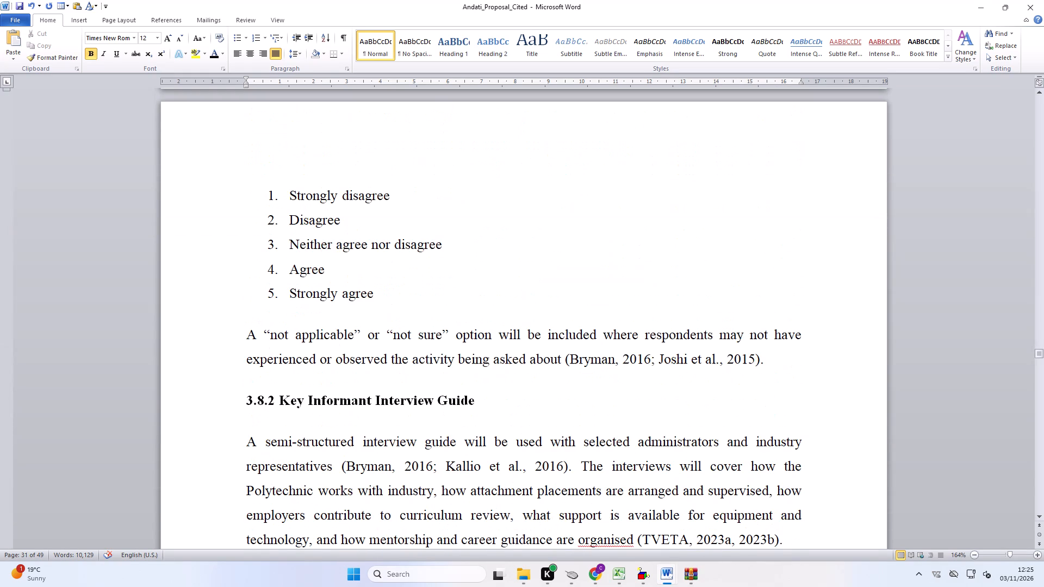
{"action": "scroll", "coordinate": [249, 372], "scroll_direction": "down", "scroll_amount": 5}
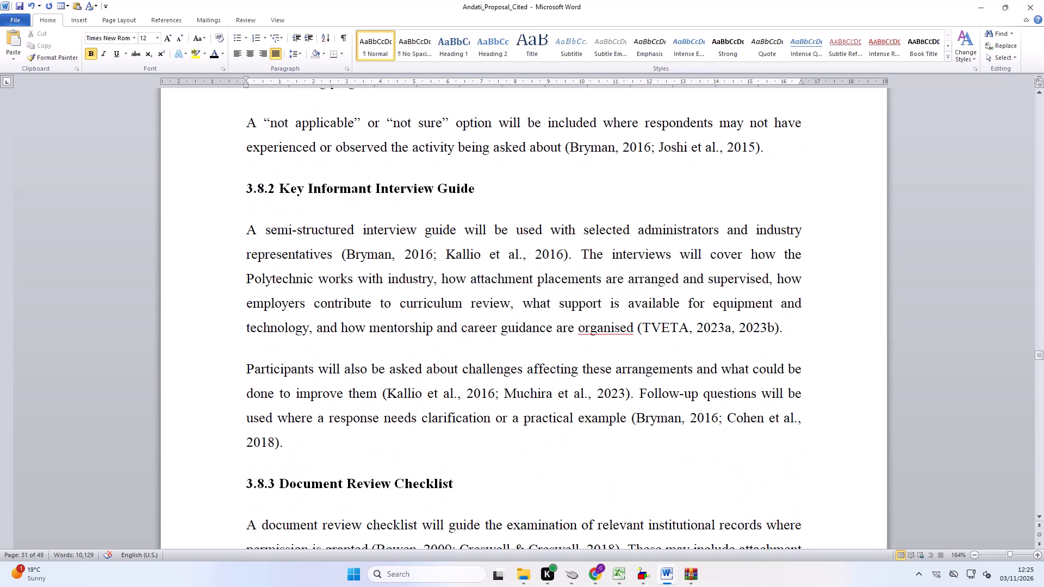
{"action": "scroll", "coordinate": [249, 372], "scroll_direction": "down", "scroll_amount": 12}
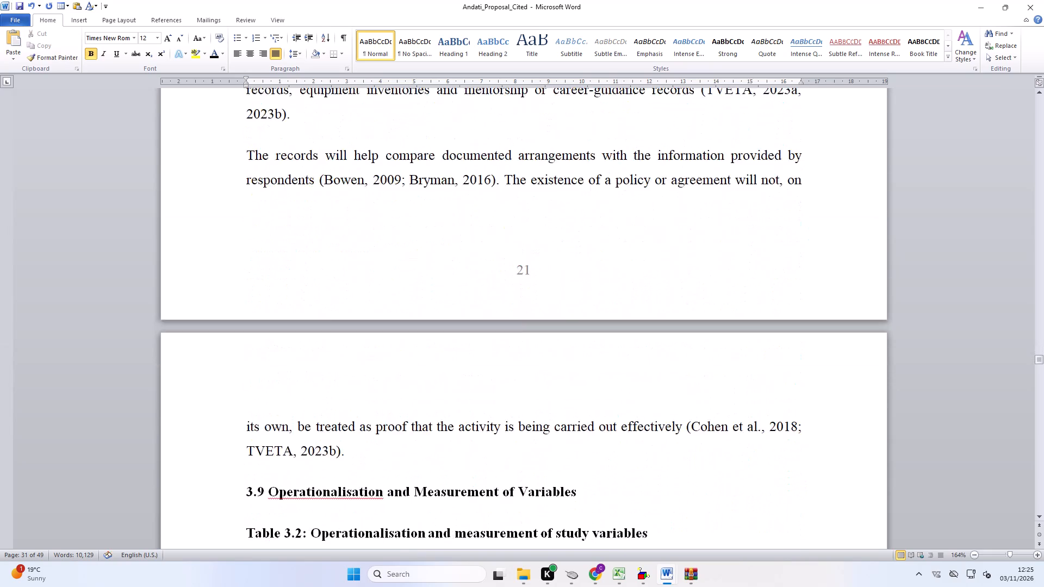
Apply the plain black grid table style to the whole of Table 3.2 in section 3.9.
{"action": "scroll", "coordinate": [247, 370], "scroll_direction": "down", "scroll_amount": 5}
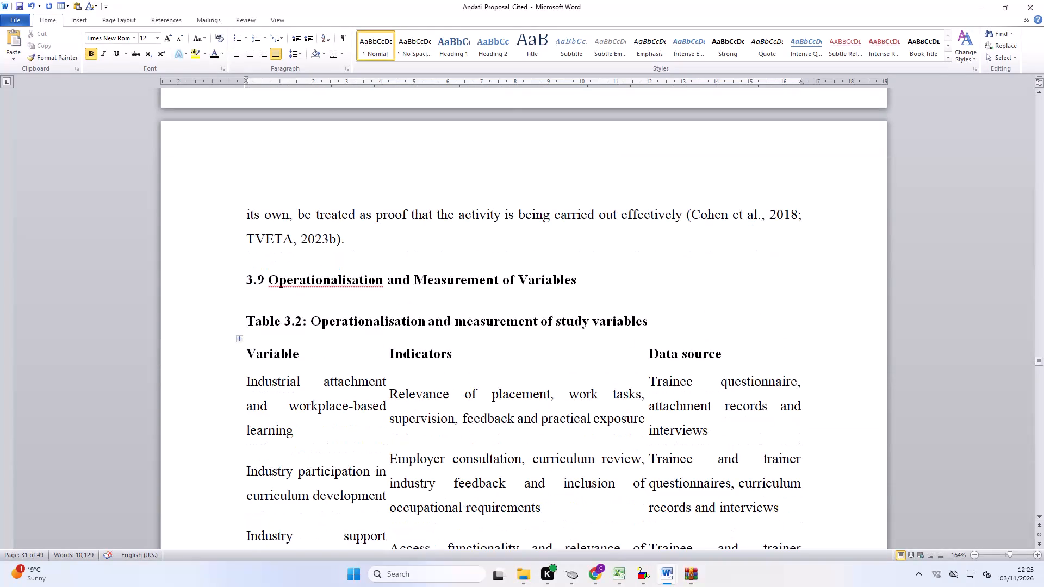
{"action": "scroll", "coordinate": [247, 370], "scroll_direction": "down", "scroll_amount": 1}
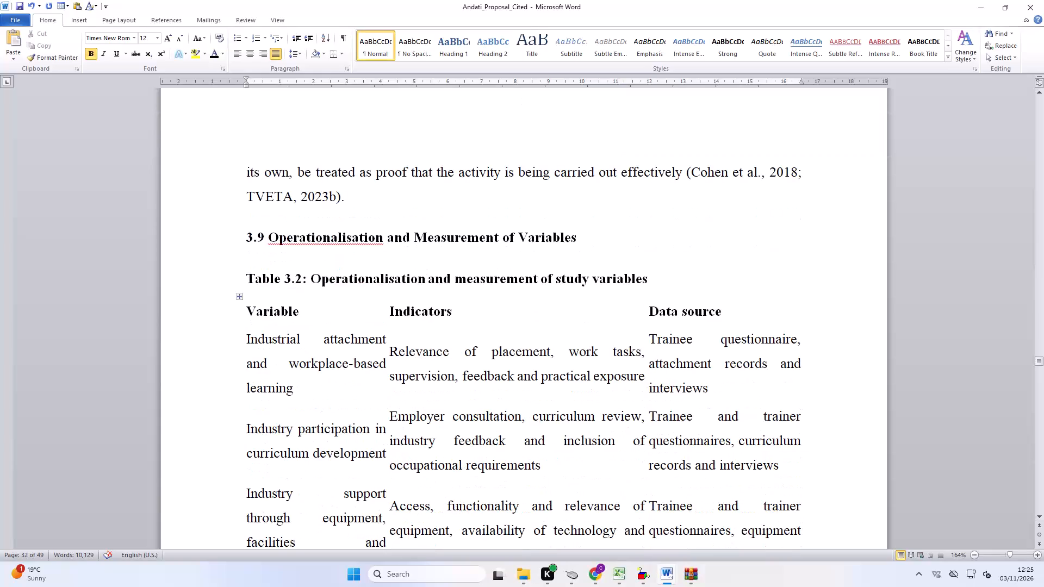
{"action": "left_click", "coordinate": [238, 295]}
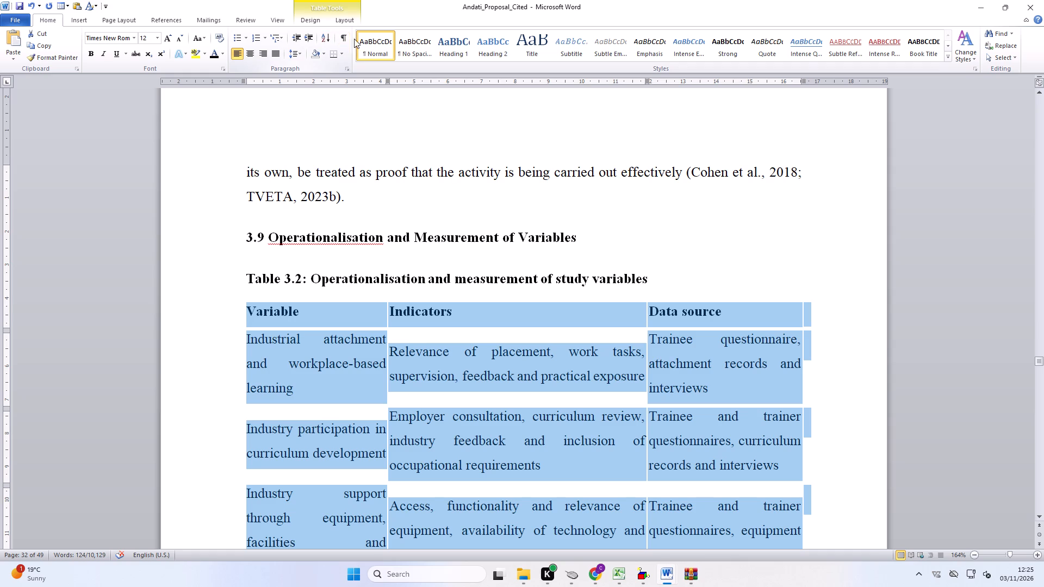
{"action": "left_click", "coordinate": [312, 24]}
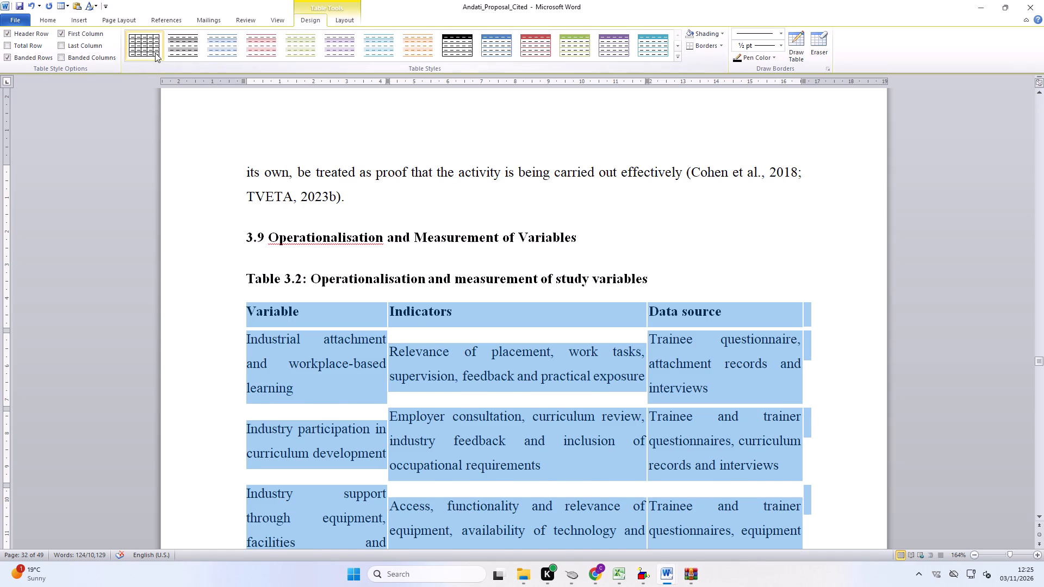
{"action": "left_click", "coordinate": [155, 53]}
{"action": "left_click", "coordinate": [529, 414]}
Check the layout of the bordered Table 3.2 and the surrounding text, including the start of section 3.10 Pilot Study.
{"action": "scroll", "coordinate": [525, 408], "scroll_direction": "down", "scroll_amount": 10}
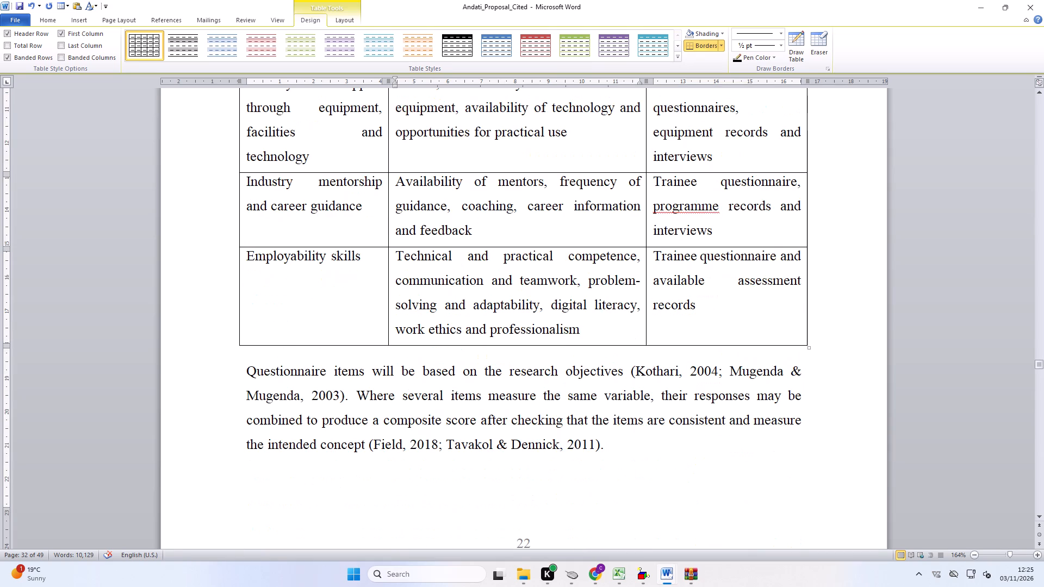
{"action": "scroll", "coordinate": [526, 381], "scroll_direction": "down", "scroll_amount": 3}
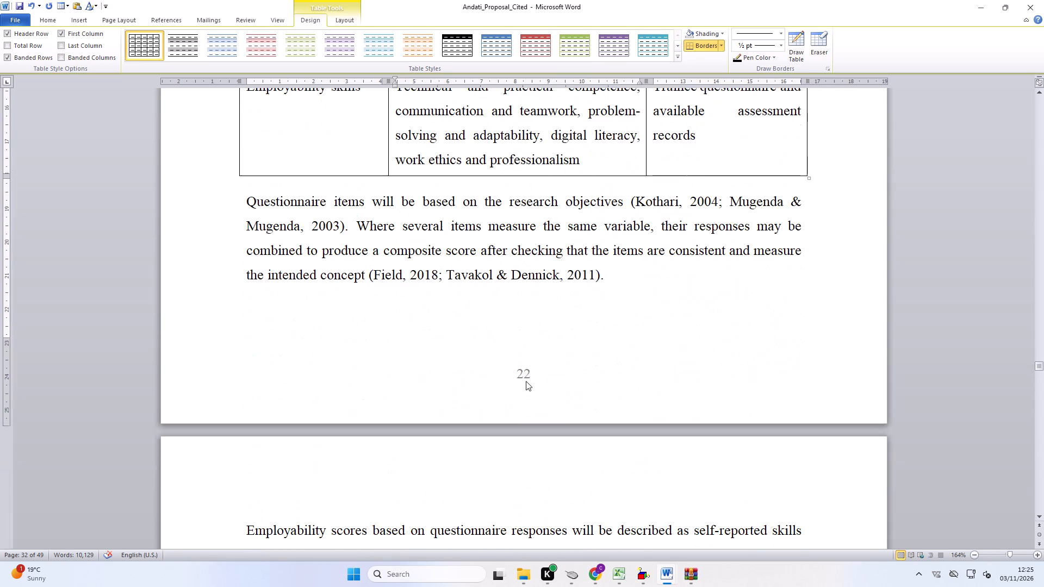
{"action": "scroll", "coordinate": [526, 381], "scroll_direction": "down", "scroll_amount": 6}
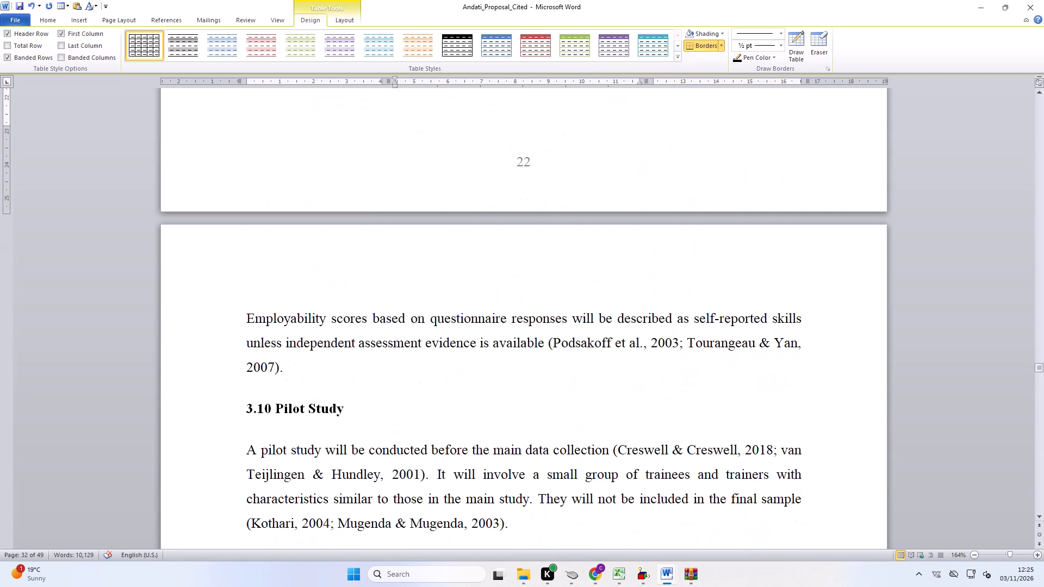
{"action": "scroll", "coordinate": [527, 382], "scroll_direction": "up", "scroll_amount": 17}
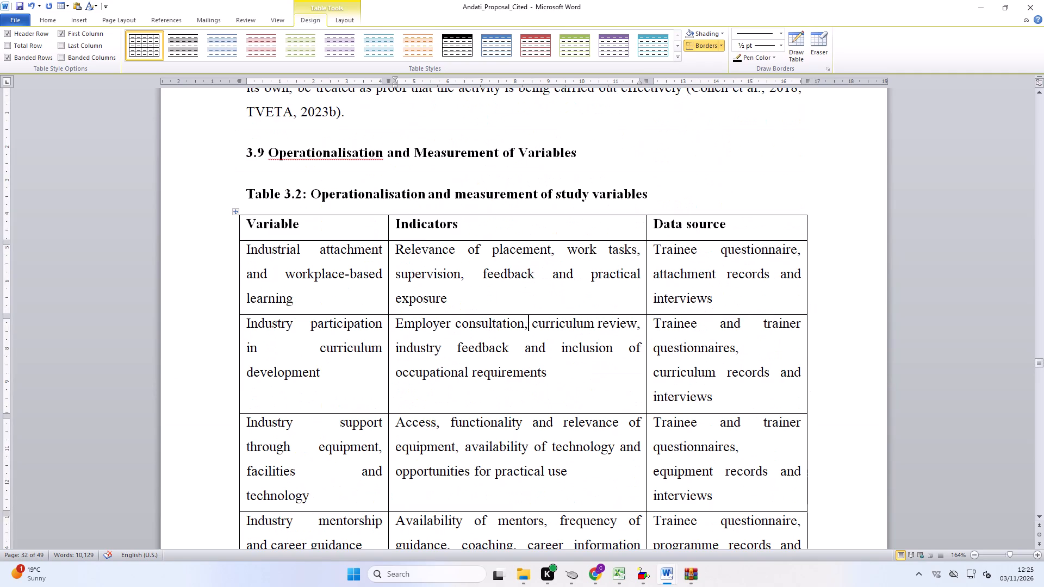
{"action": "scroll", "coordinate": [526, 381], "scroll_direction": "up", "scroll_amount": 6}
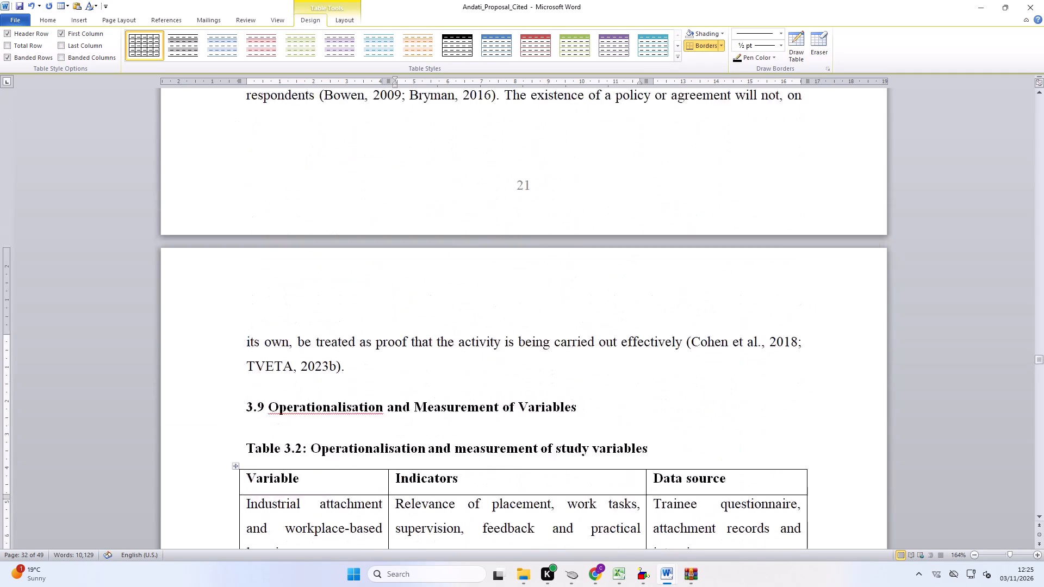
Review Chapter Three between section 3.4 and section 3.10, checking how Tables 3.1 and 3.2 look on their pages.
{"action": "scroll", "coordinate": [526, 381], "scroll_direction": "up", "scroll_amount": 19}
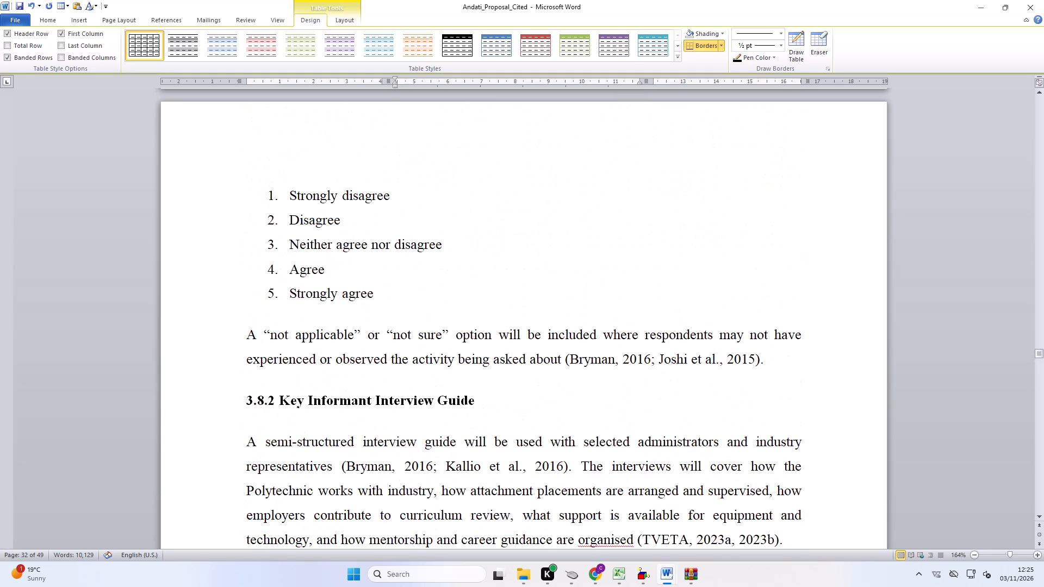
{"action": "scroll", "coordinate": [526, 381], "scroll_direction": "up", "scroll_amount": 2}
{"action": "scroll", "coordinate": [527, 382], "scroll_direction": "up", "scroll_amount": 20}
{"action": "scroll", "coordinate": [527, 382], "scroll_direction": "up", "scroll_amount": 10}
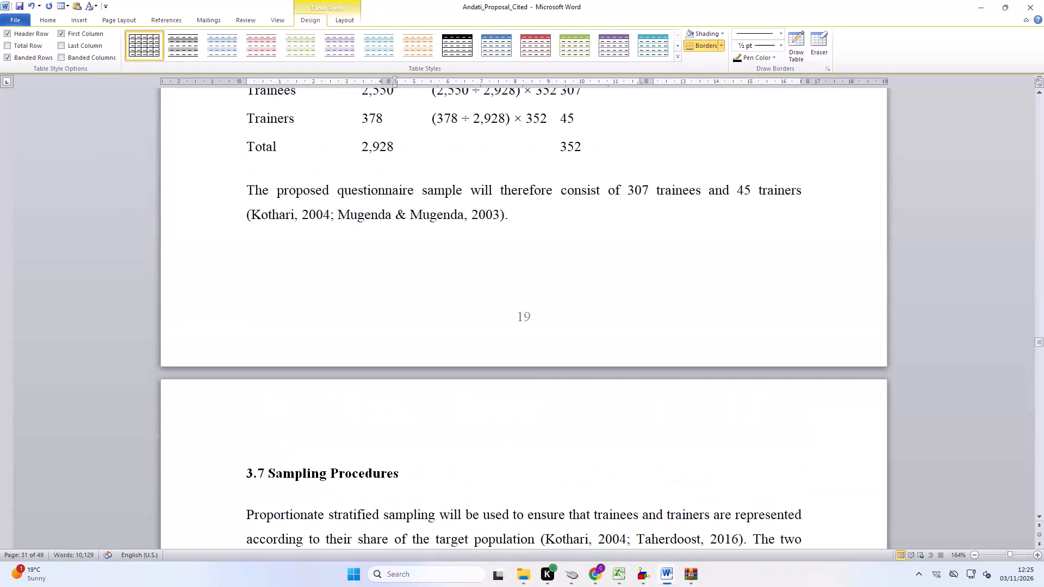
{"action": "scroll", "coordinate": [526, 381], "scroll_direction": "up", "scroll_amount": 18}
{"action": "scroll", "coordinate": [526, 381], "scroll_direction": "up", "scroll_amount": 17}
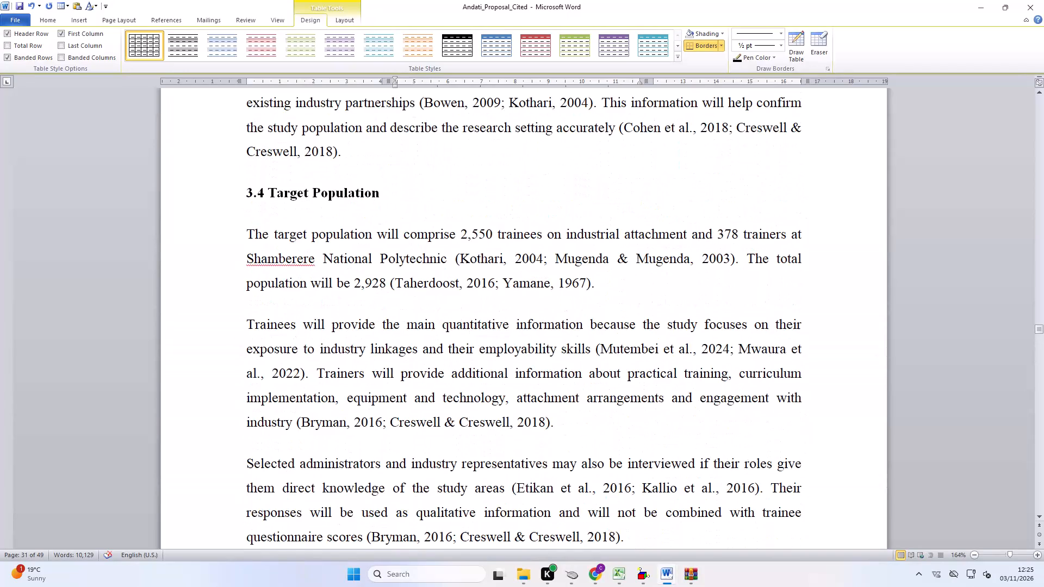
{"action": "scroll", "coordinate": [526, 381], "scroll_direction": "up", "scroll_amount": 4}
{"action": "scroll", "coordinate": [522, 392], "scroll_direction": "down", "scroll_amount": 20}
{"action": "scroll", "coordinate": [522, 392], "scroll_direction": "down", "scroll_amount": 19}
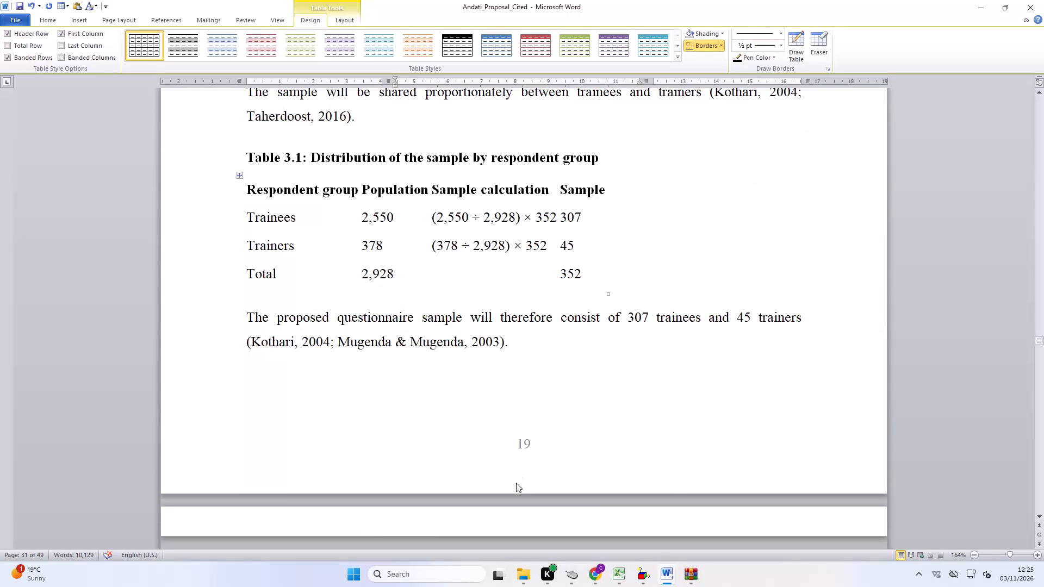
{"action": "scroll", "coordinate": [516, 483], "scroll_direction": "down", "scroll_amount": 20}
{"action": "scroll", "coordinate": [516, 483], "scroll_direction": "down", "scroll_amount": 20}
{"action": "scroll", "coordinate": [516, 483], "scroll_direction": "down", "scroll_amount": 5}
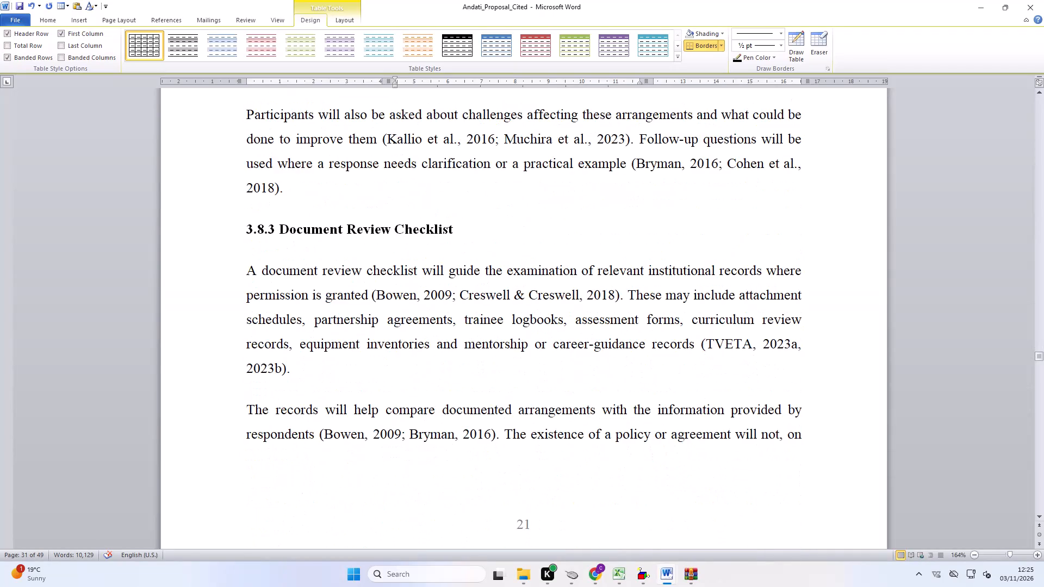
{"action": "scroll", "coordinate": [512, 501], "scroll_direction": "down", "scroll_amount": 13}
{"action": "scroll", "coordinate": [507, 477], "scroll_direction": "down", "scroll_amount": 15}
{"action": "scroll", "coordinate": [508, 483], "scroll_direction": "down", "scroll_amount": 9}
{"action": "scroll", "coordinate": [508, 447], "scroll_direction": "up", "scroll_amount": 16}
{"action": "scroll", "coordinate": [466, 397], "scroll_direction": "up", "scroll_amount": 13}
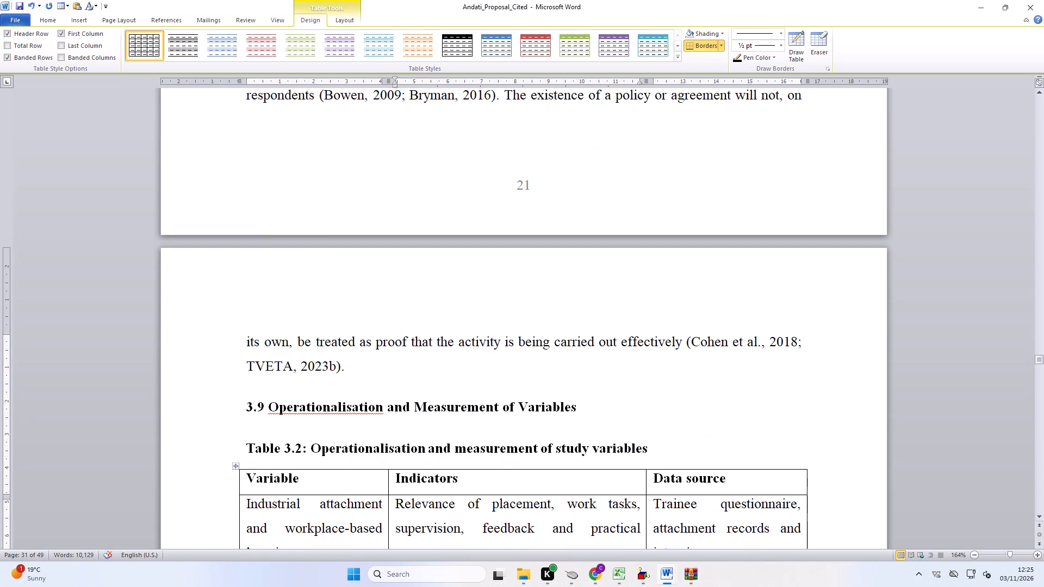
Restyle the whole of Table 3.2 with the black light-shading table style and give its cells a white fill.
{"action": "left_click", "coordinate": [237, 469]}
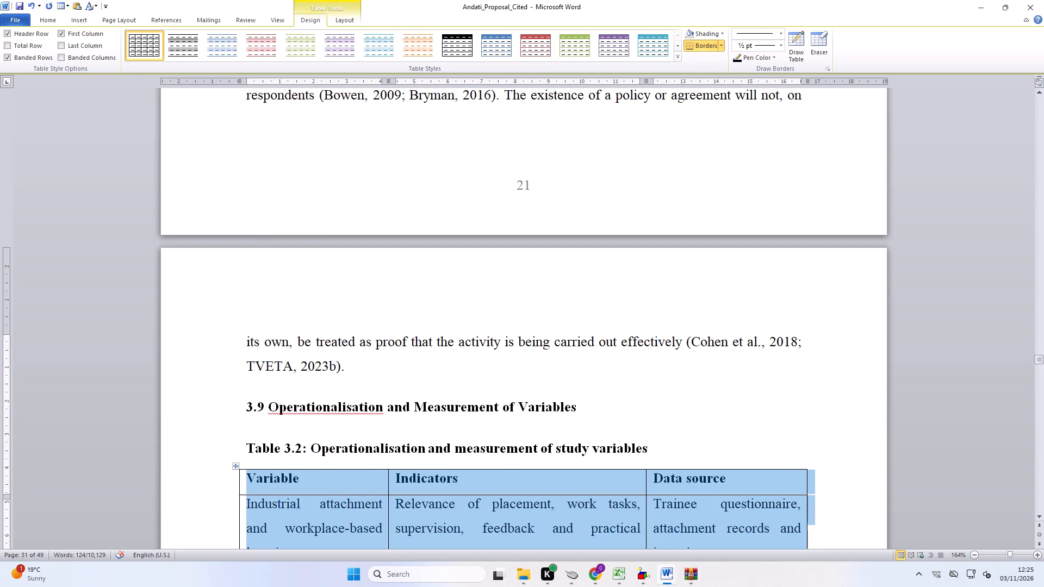
{"action": "left_click", "coordinate": [178, 38]}
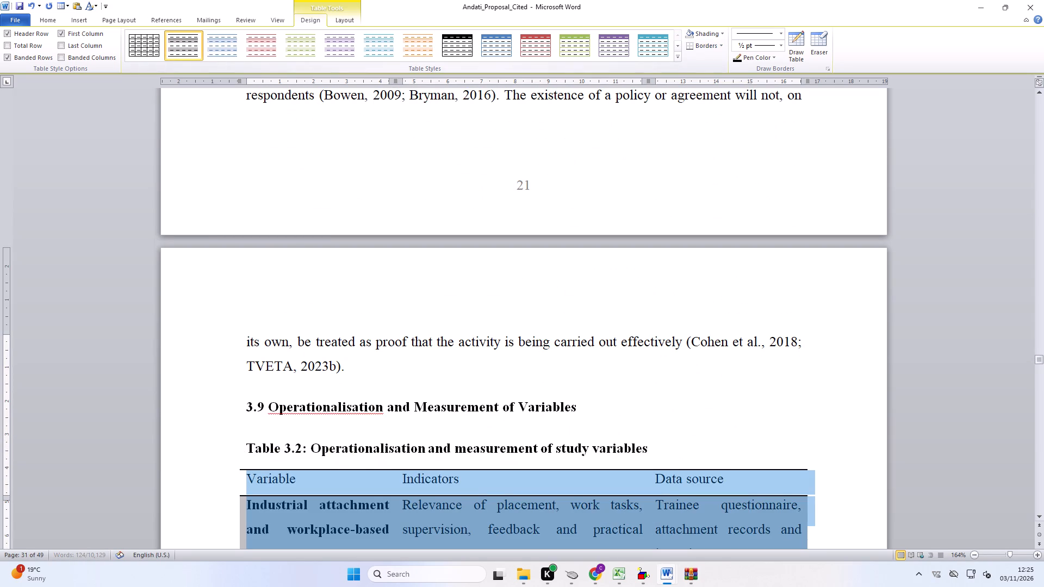
{"action": "left_click", "coordinate": [719, 34]}
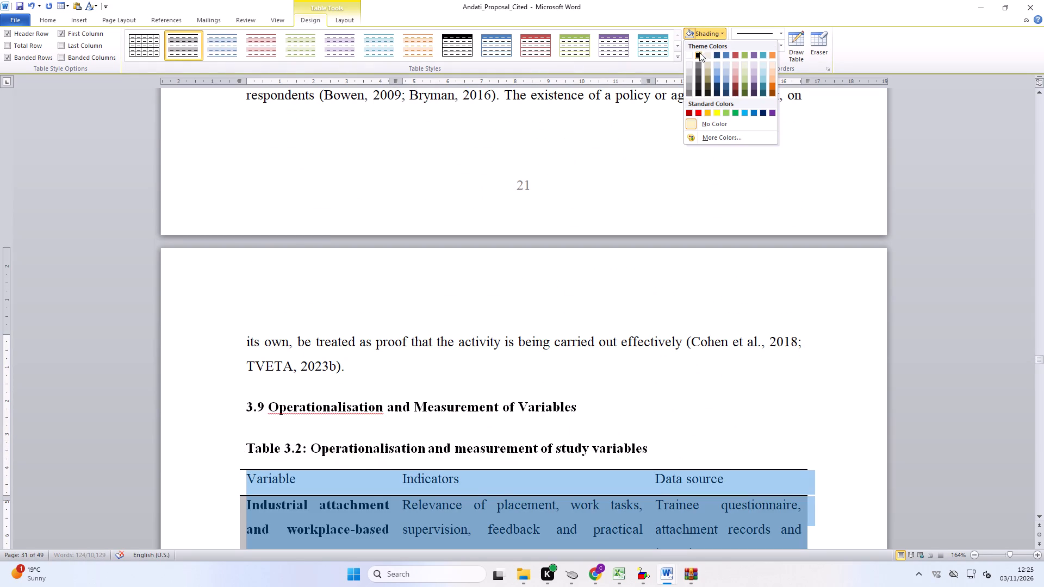
{"action": "left_click", "coordinate": [689, 57]}
{"action": "left_click_drag", "start_coordinate": [586, 535], "coordinate": [587, 530]}
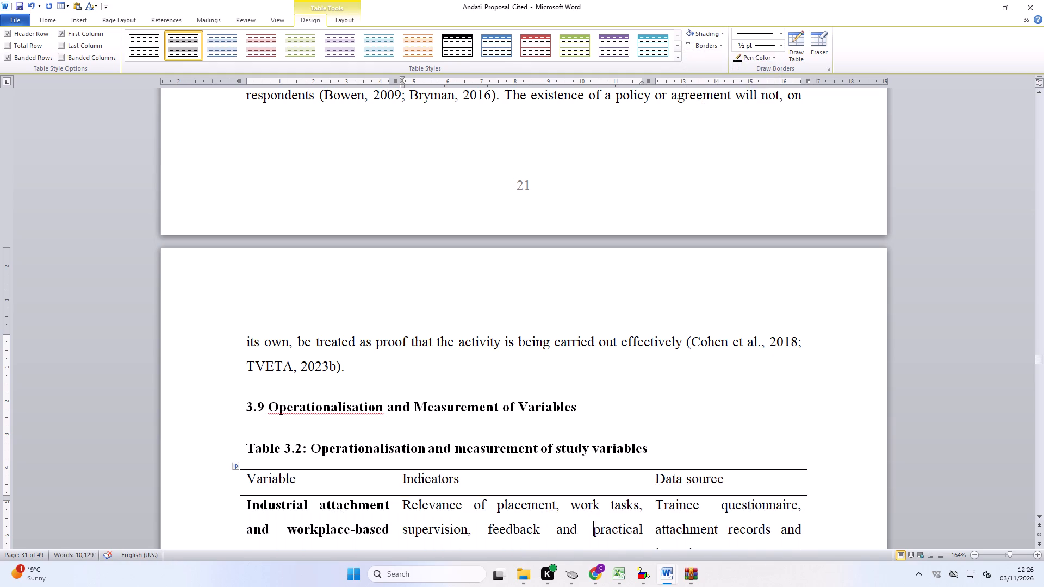
Look through the text after Table 3.2, from section 3.10 Pilot Study to section 3.12 Data Collection Procedure.
{"action": "scroll", "coordinate": [594, 498], "scroll_direction": "down", "scroll_amount": 8}
{"action": "scroll", "coordinate": [600, 455], "scroll_direction": "down", "scroll_amount": 19}
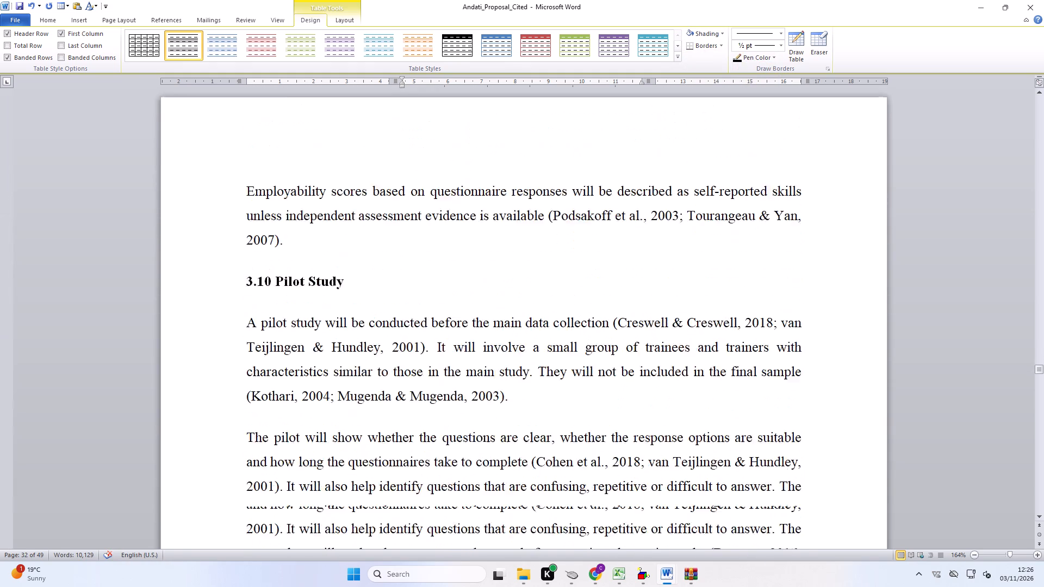
{"action": "scroll", "coordinate": [596, 457], "scroll_direction": "down", "scroll_amount": 10}
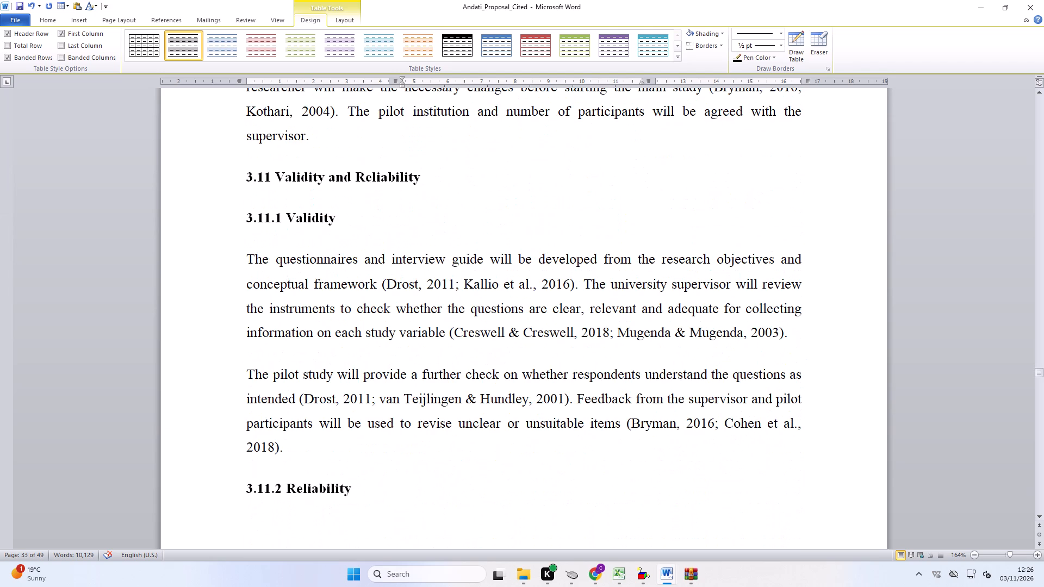
{"action": "scroll", "coordinate": [596, 452], "scroll_direction": "down", "scroll_amount": 4}
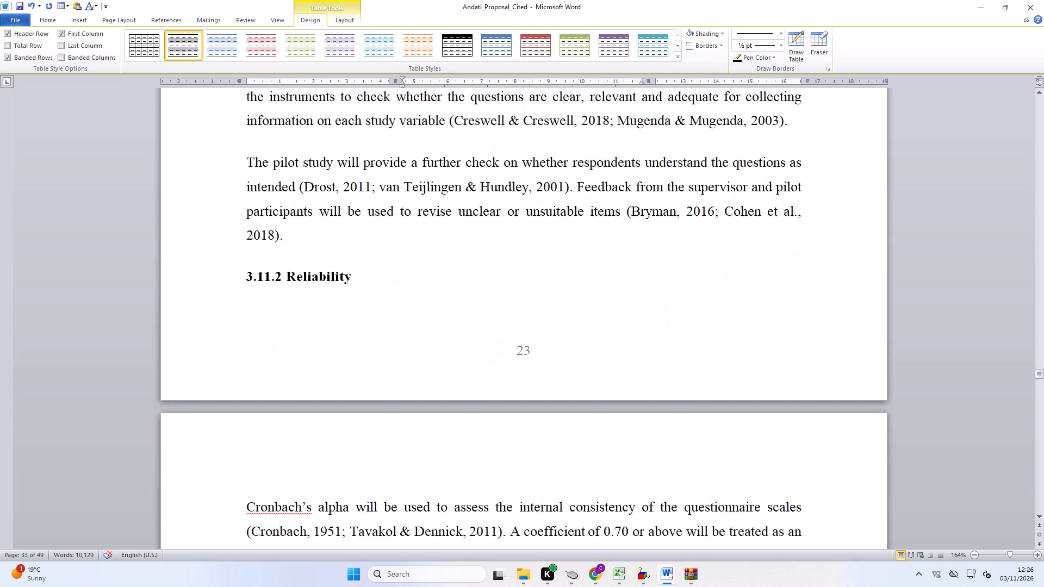
{"action": "scroll", "coordinate": [596, 452], "scroll_direction": "down", "scroll_amount": 2}
{"action": "scroll", "coordinate": [359, 353], "scroll_direction": "down", "scroll_amount": 4}
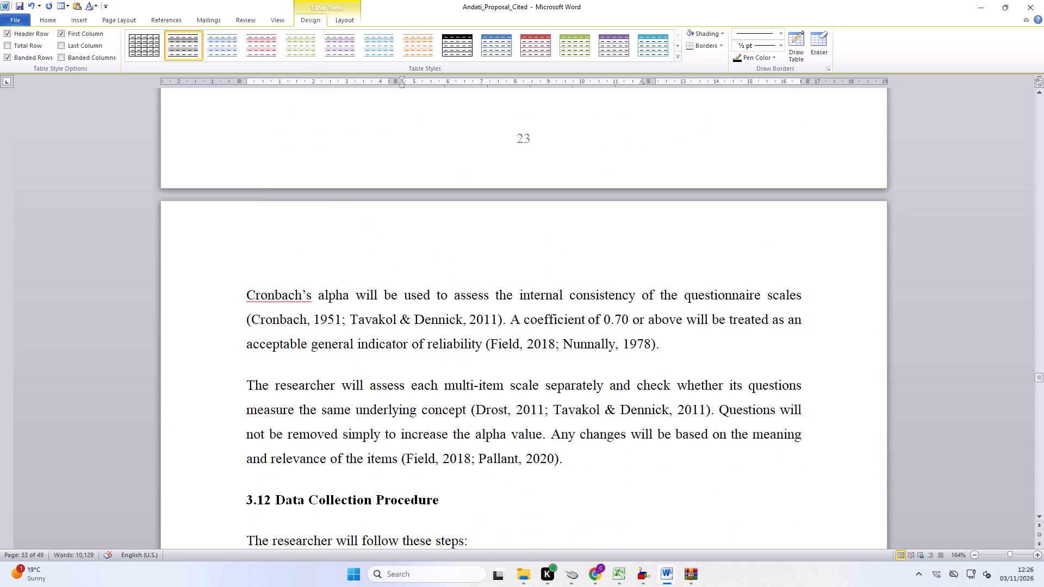
{"action": "scroll", "coordinate": [359, 353], "scroll_direction": "down", "scroll_amount": 8}
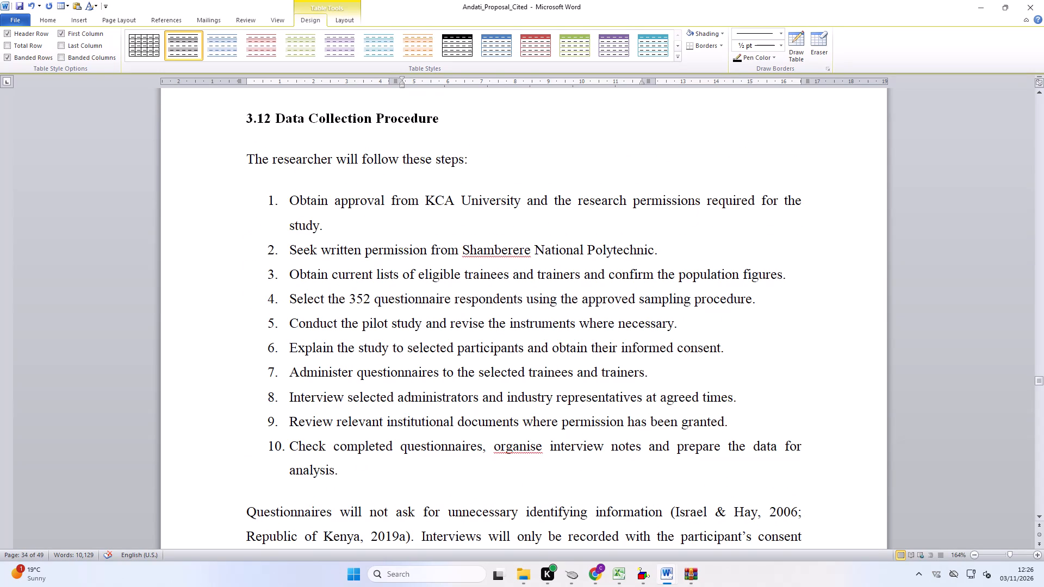
Merge the first three numbered items in section 3.12 into one unnumbered, unindented paragraph, with a space between sentences.
{"action": "left_click", "coordinate": [284, 199]}
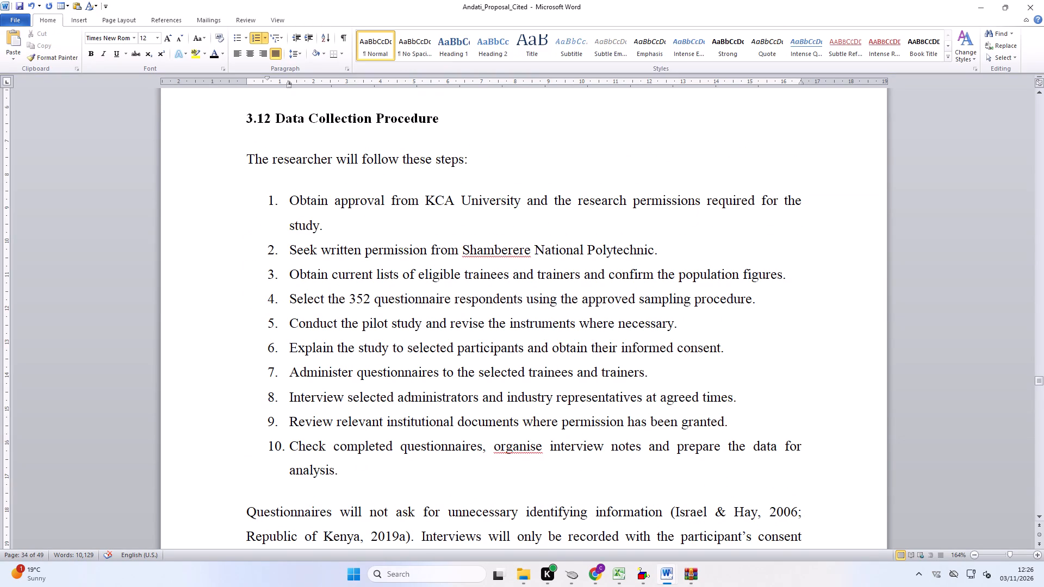
{"action": "key", "text": "BackSpace"}
{"action": "key", "text": "BackSpace"}
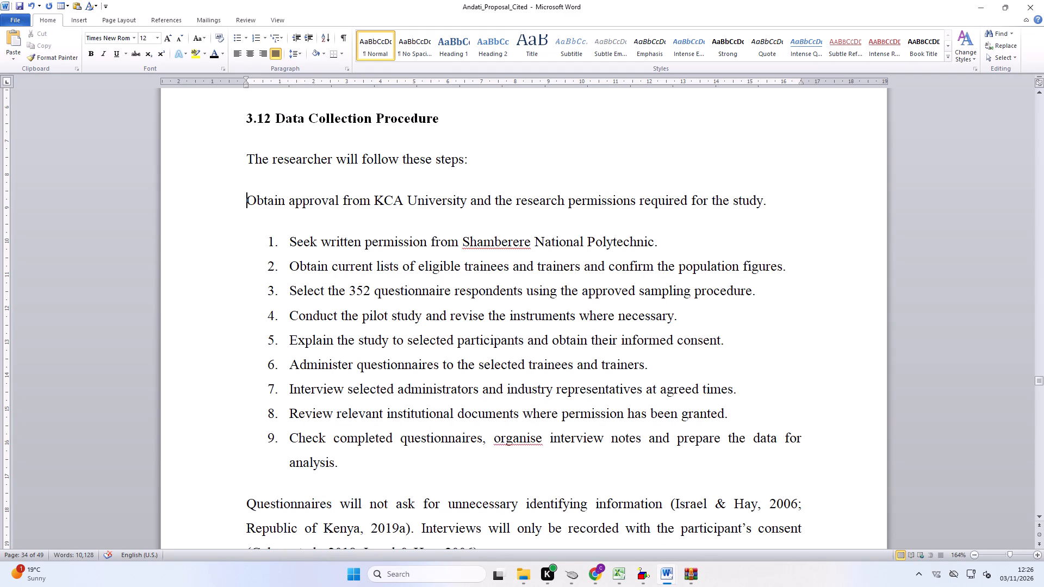
{"action": "left_click", "coordinate": [289, 240]}
{"action": "key", "text": "BackSpace"}
{"action": "key", "text": "BackSpace"}
{"action": "key", "text": "BackSpace"}
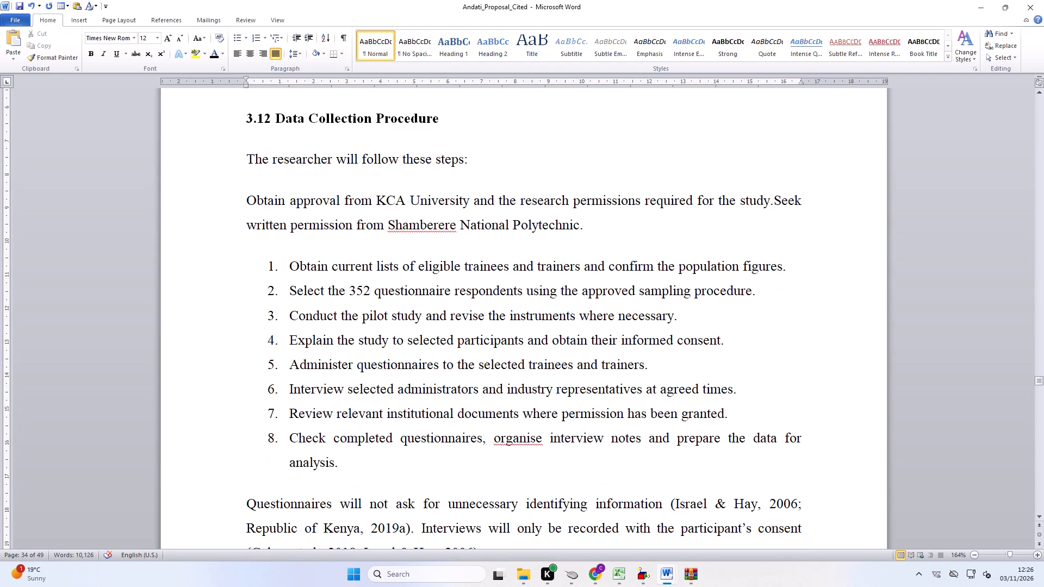
{"action": "key", "text": "space"}
{"action": "left_click", "coordinate": [287, 261]}
{"action": "key", "text": "BackSpace"}
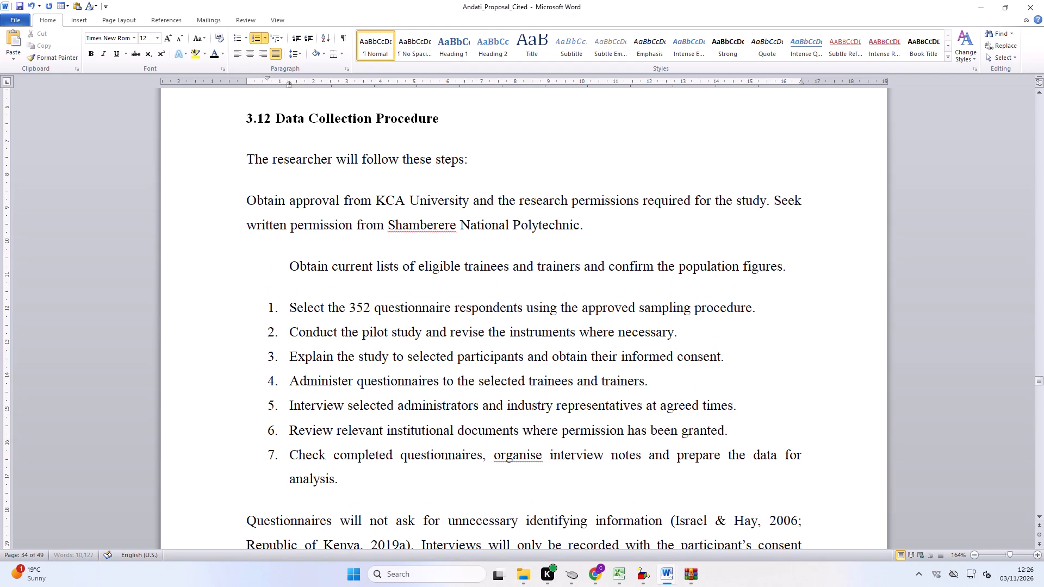
{"action": "key", "text": "BackSpace"}
{"action": "key", "text": "BackSpace"}
{"action": "key", "text": "space"}
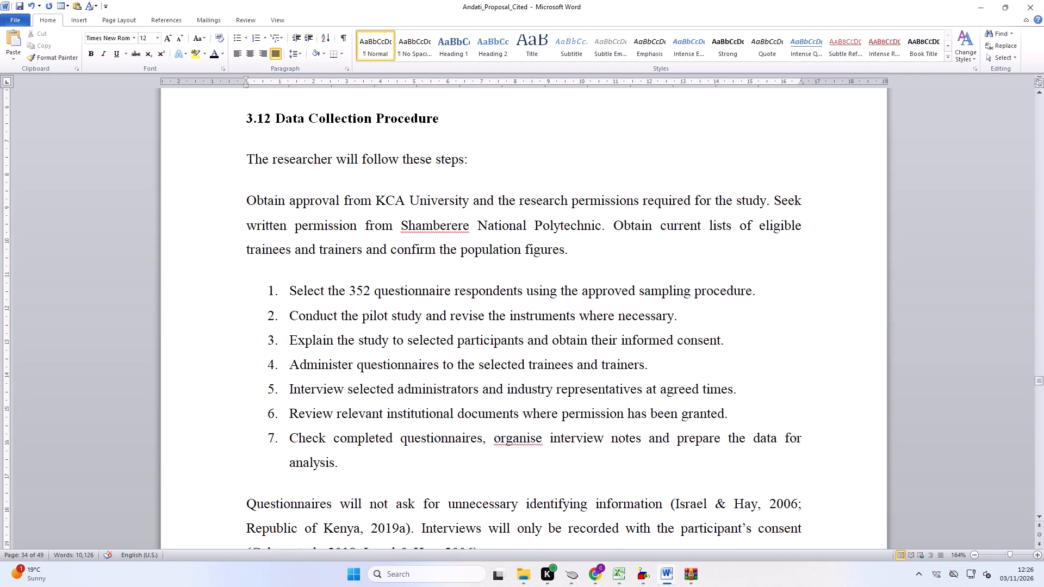
Take the item "Select the 352 questionnaire respondents" out of the numbered list and join it to the paragraph above.
{"action": "left_click", "coordinate": [284, 291]}
{"action": "key", "text": "BackSpace"}
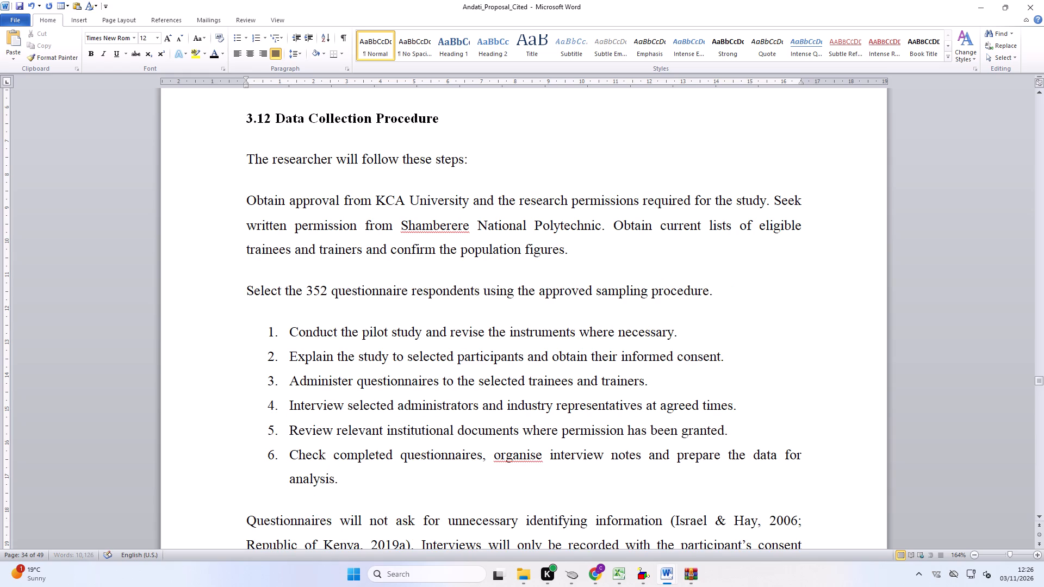